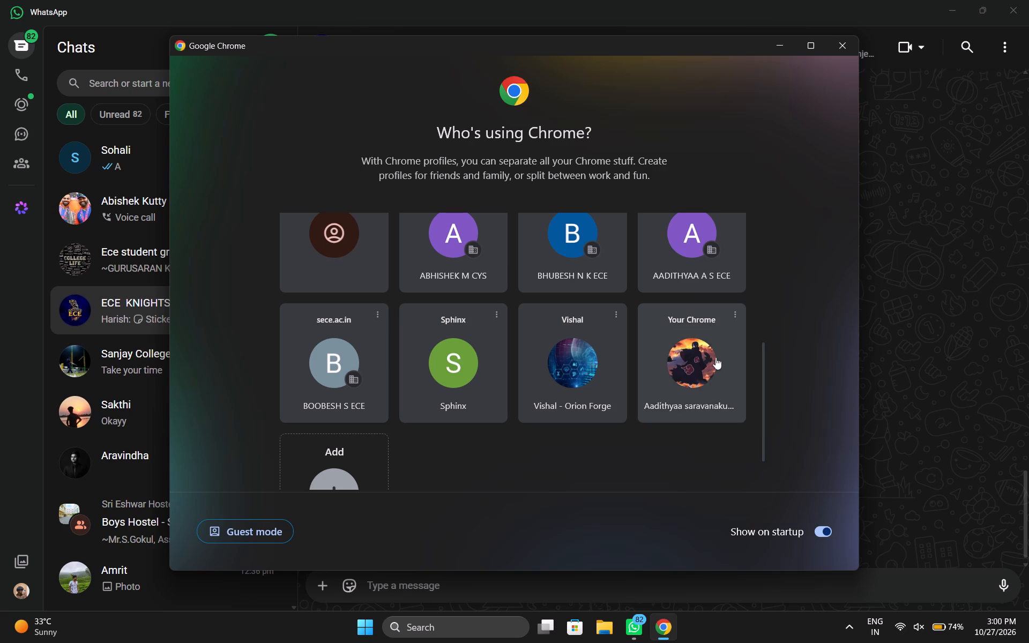
pyautogui.click(718, 375)
# Start a search in the Google search box on the new tab page.
pyautogui.click(532, 258)
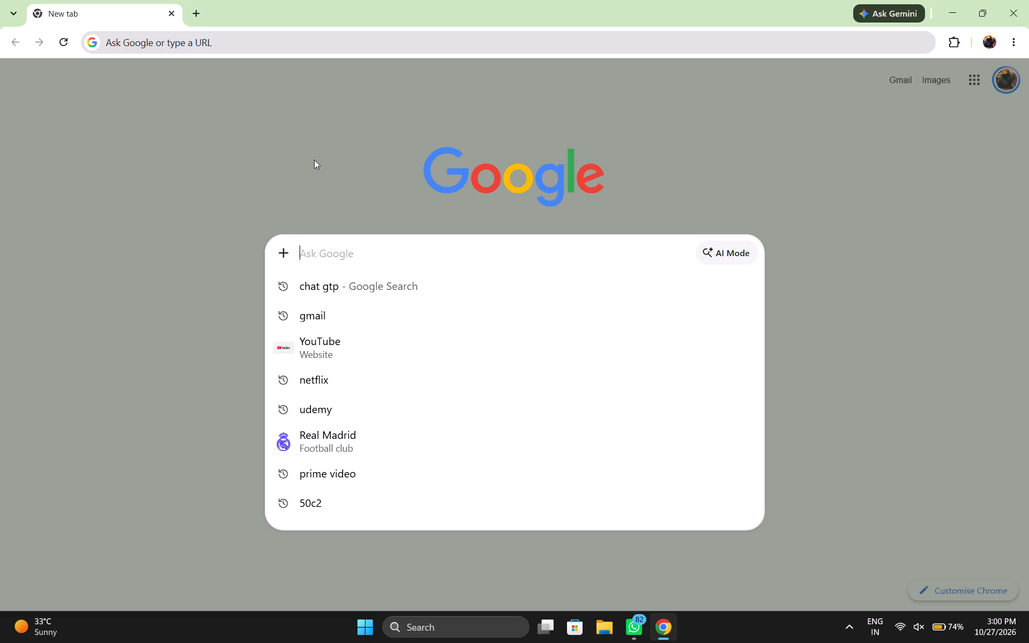
# Search Google for simplilearn and open the sponsored Simplilearn: Courses Online result.
pyautogui.write('sim')
pyautogui.press('Return')
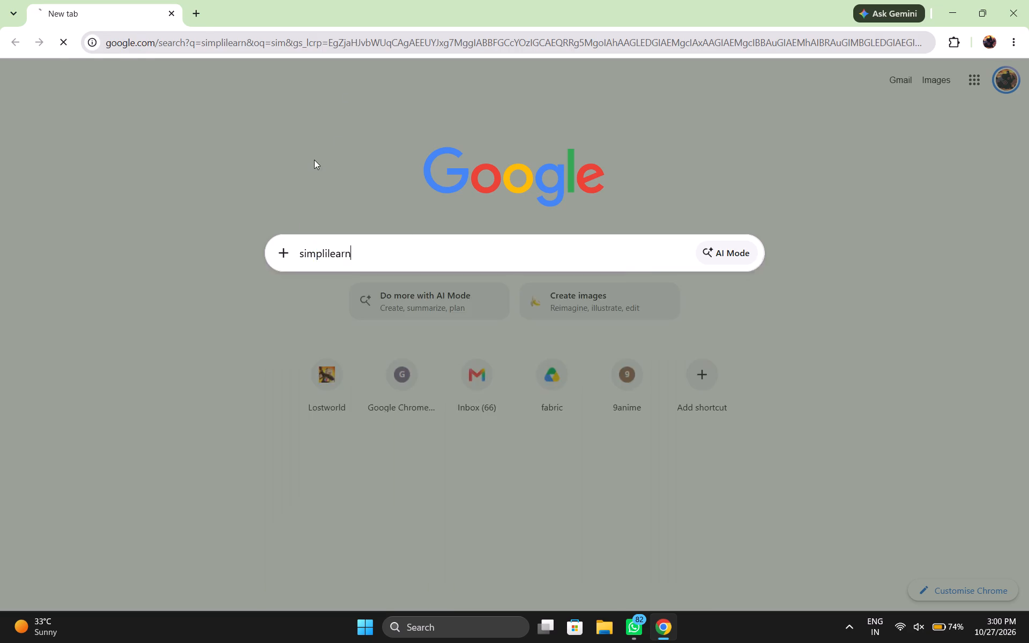
pyautogui.click(237, 281)
pyautogui.click(231, 272)
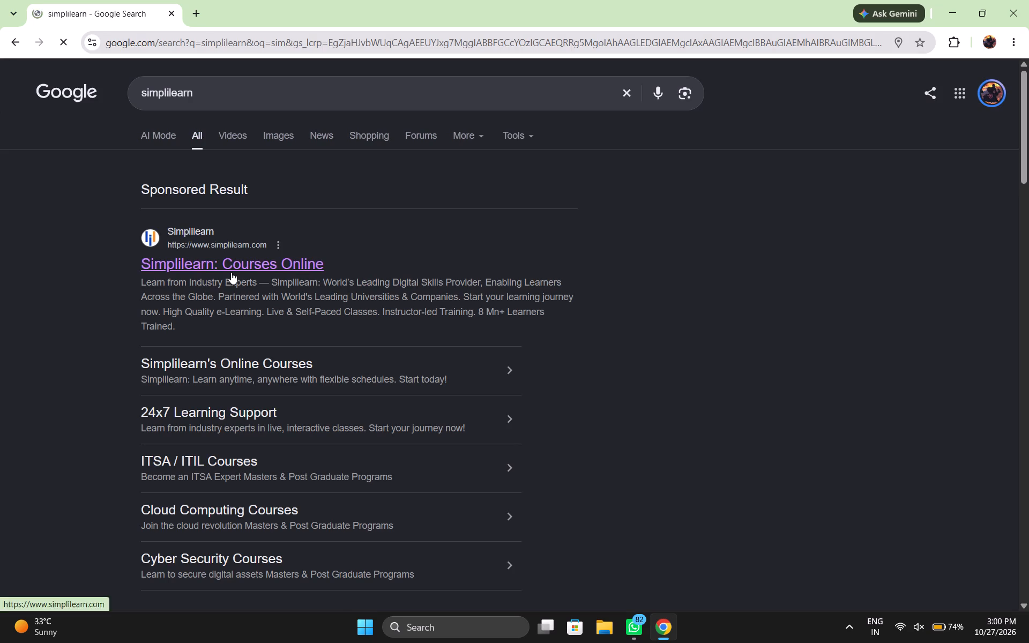
pyautogui.click(473, 640)
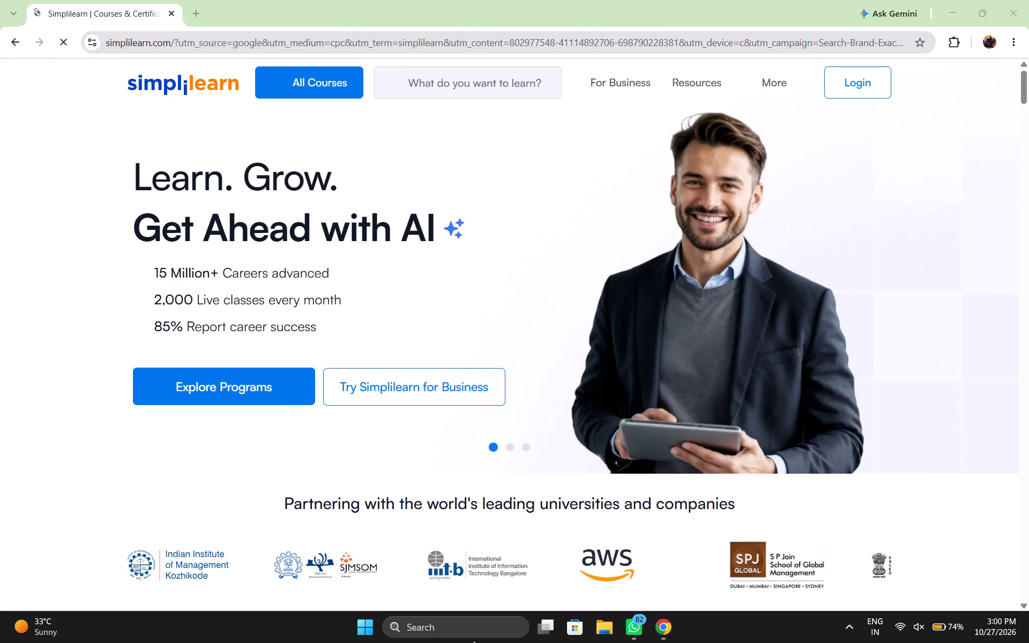
# In a new browser tab, search Google for LinkedIn and open the LinkedIn India: Log In or Sign Up result.
pyautogui.click(190, 2)
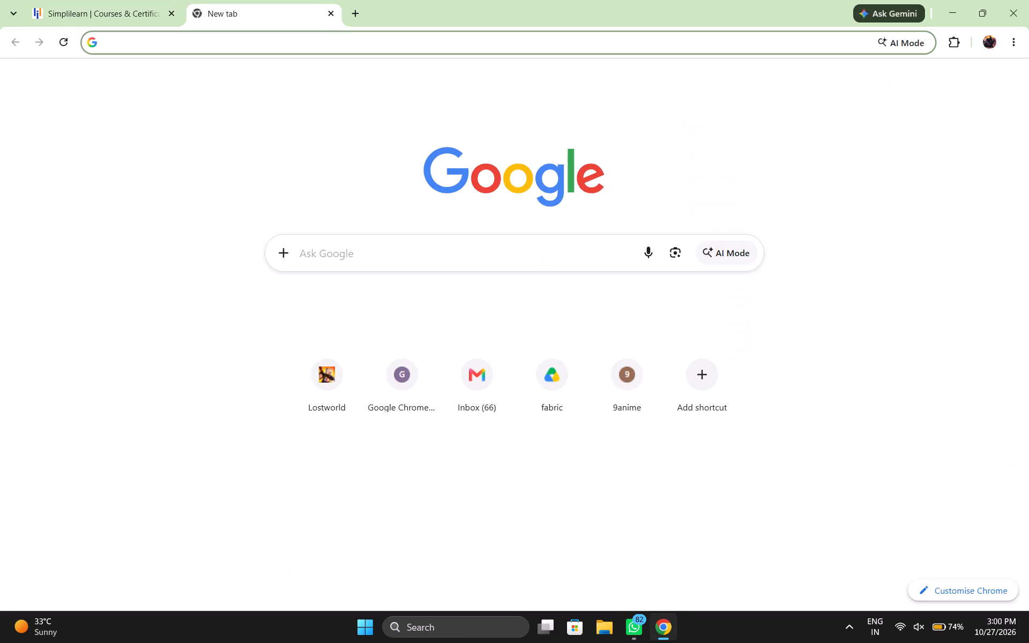
pyautogui.click(360, 251)
pyautogui.write('link')
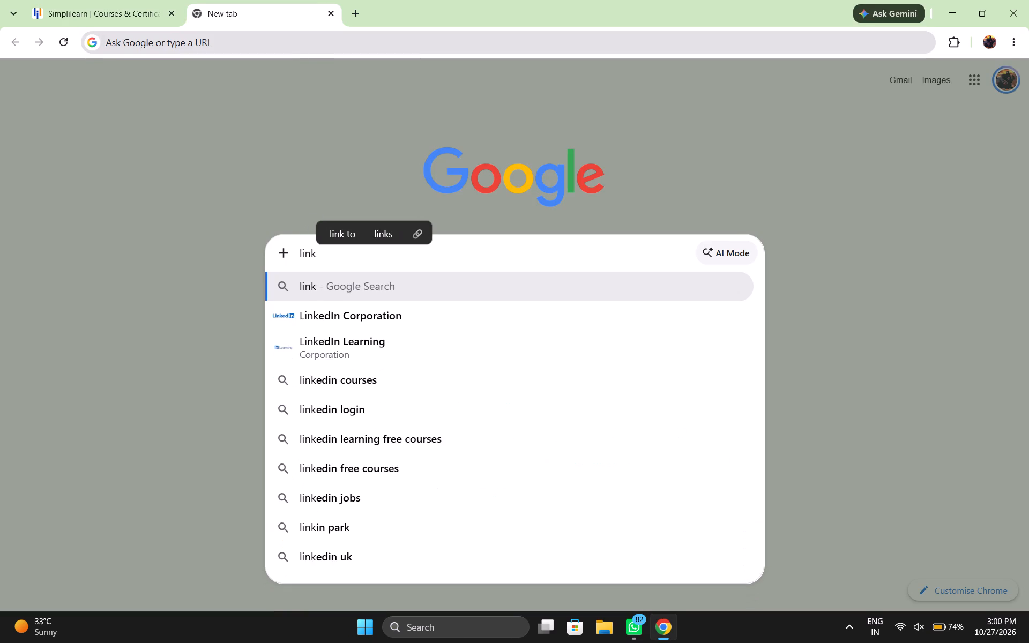
pyautogui.click(357, 318)
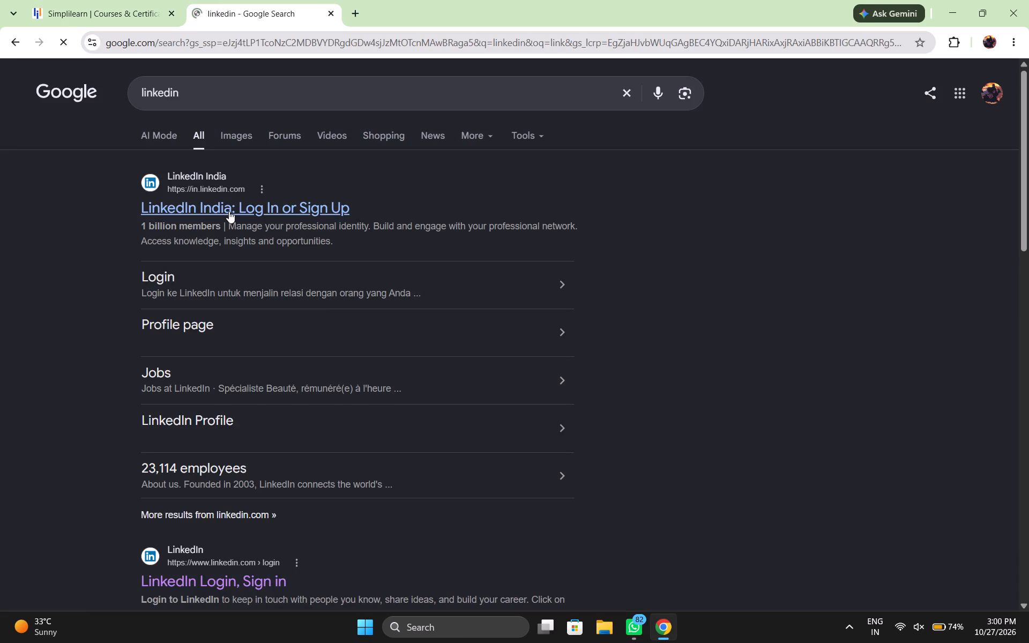
pyautogui.click(229, 211)
# Switch back to the open Simplilearn homepage.
pyautogui.click(83, 0)
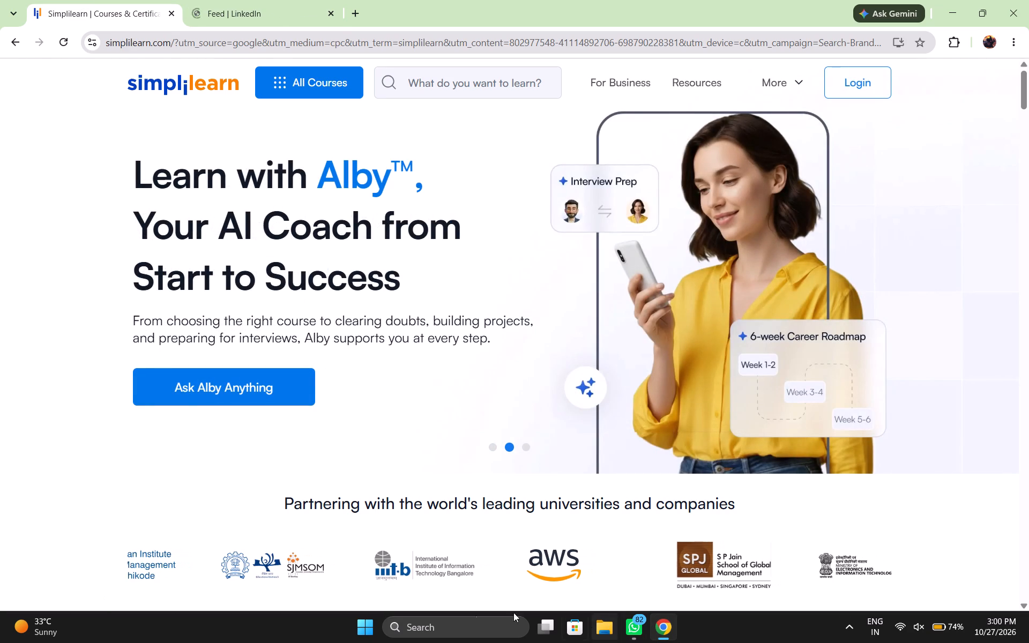
# Launch another Google Chrome window using the sece.ac.in ECE profile with the purple A avatar.
pyautogui.click(448, 633)
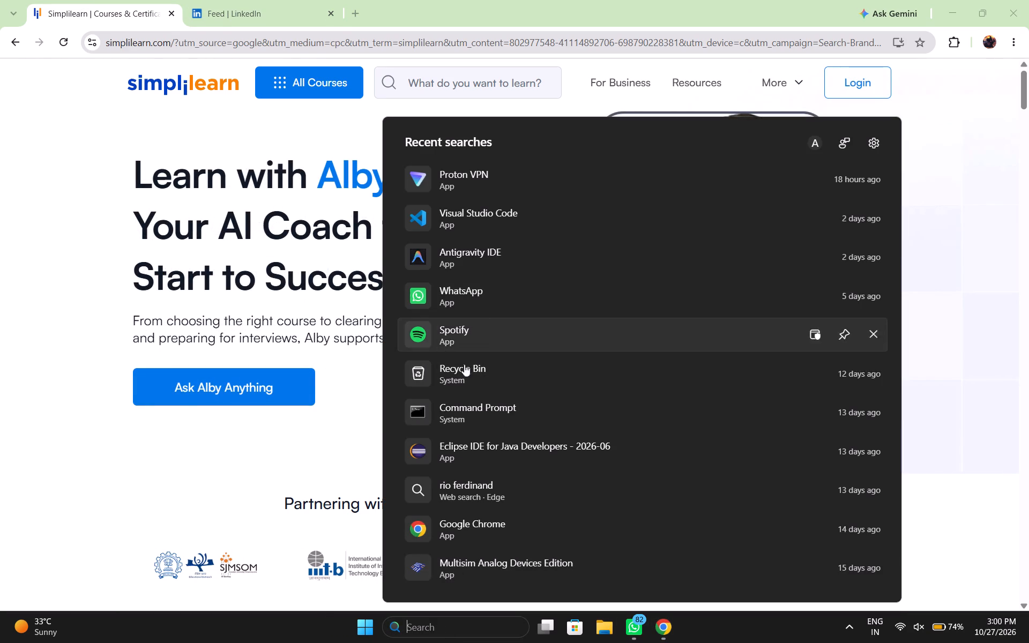
pyautogui.click(461, 527)
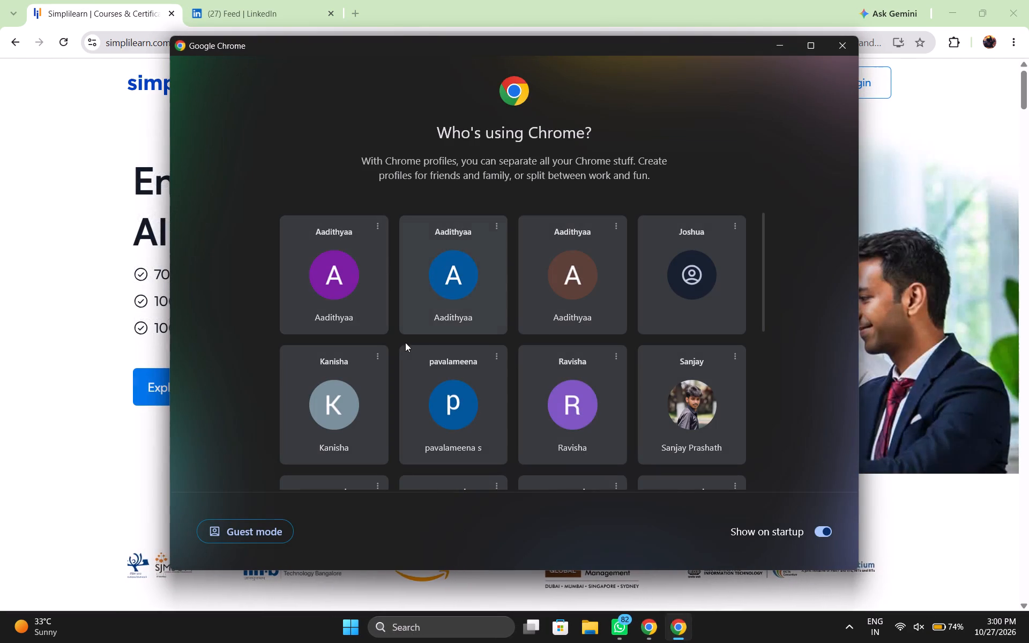
pyautogui.scroll(-3, 385, 272)
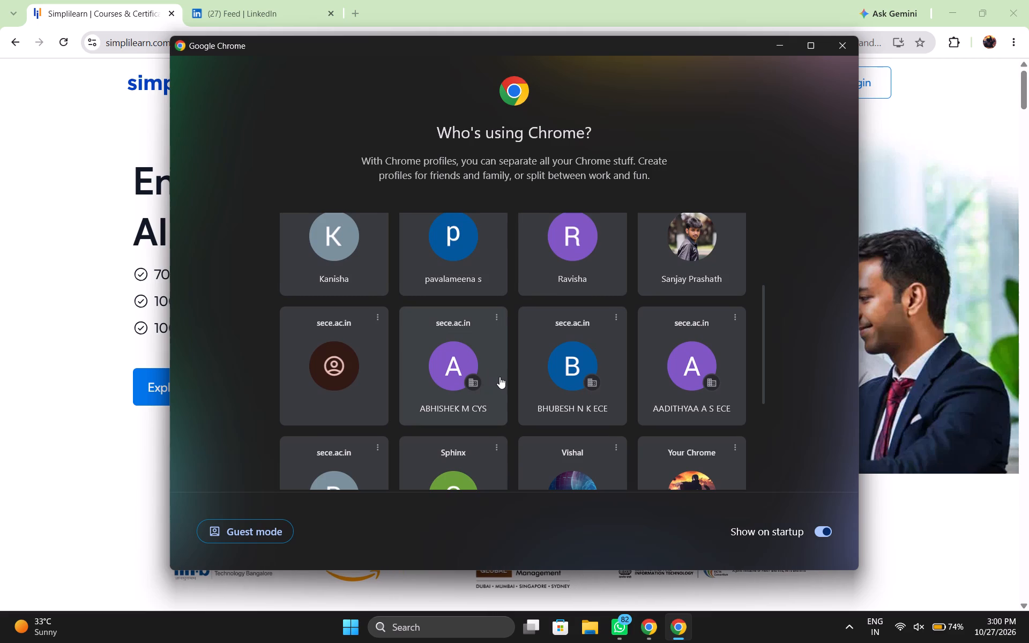
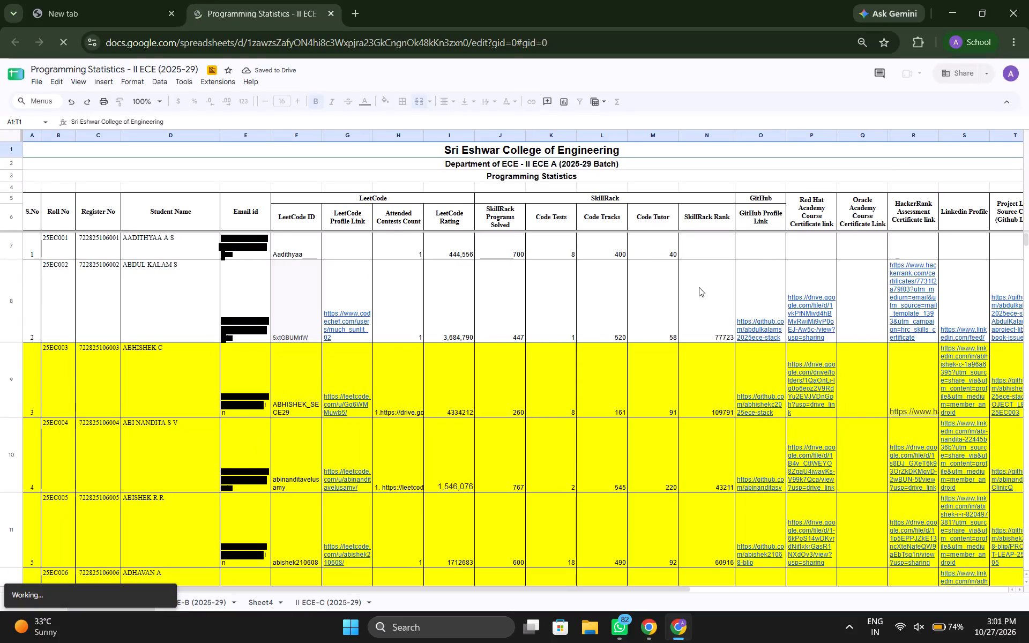
# Look across the II ECE-A programming statistics columns and select the empty LeetCode Profile Link cell in row 7.
pyautogui.hscroll(-1, 766, 273)
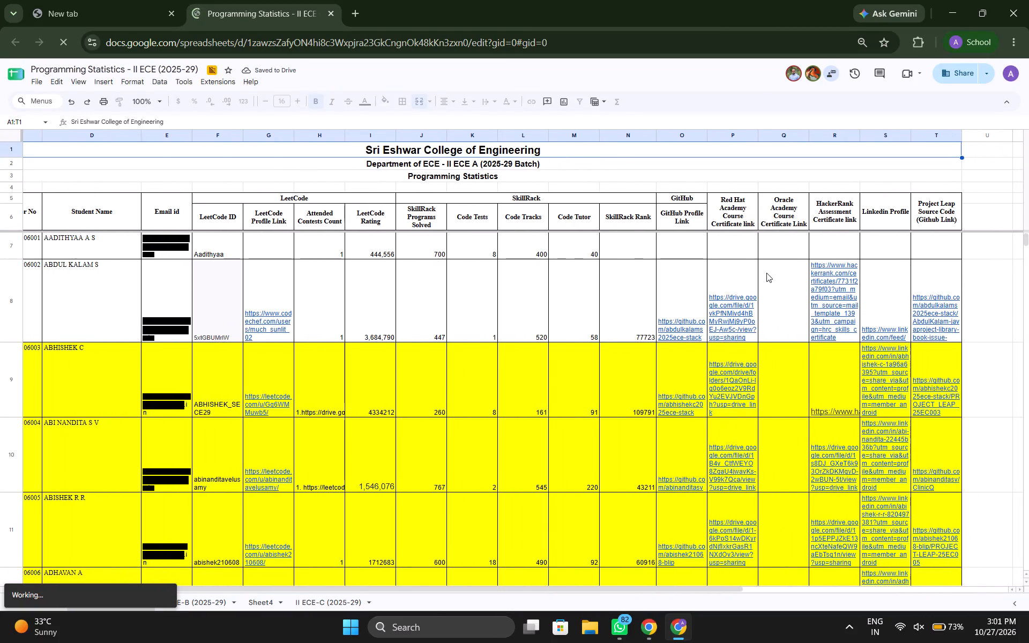
pyautogui.hscroll(2, 766, 273)
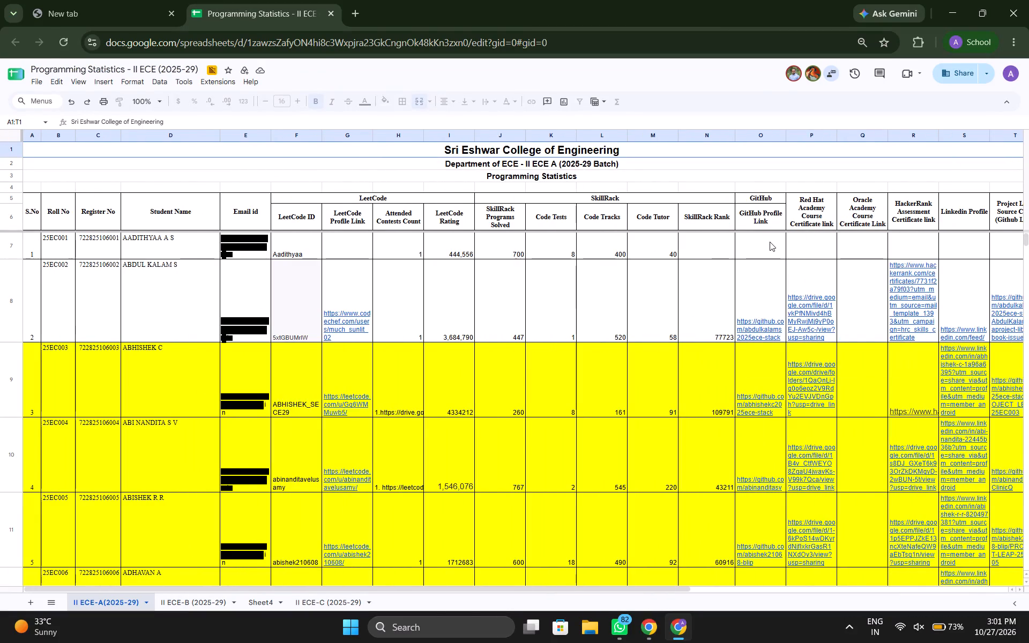
pyautogui.hscroll(-1, 770, 242)
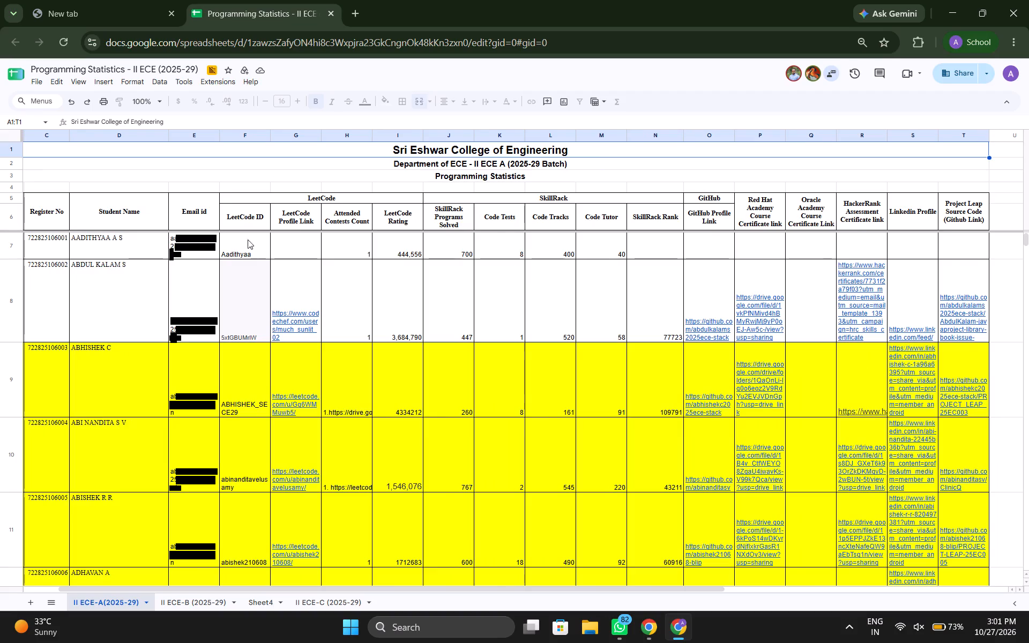
pyautogui.click(313, 246)
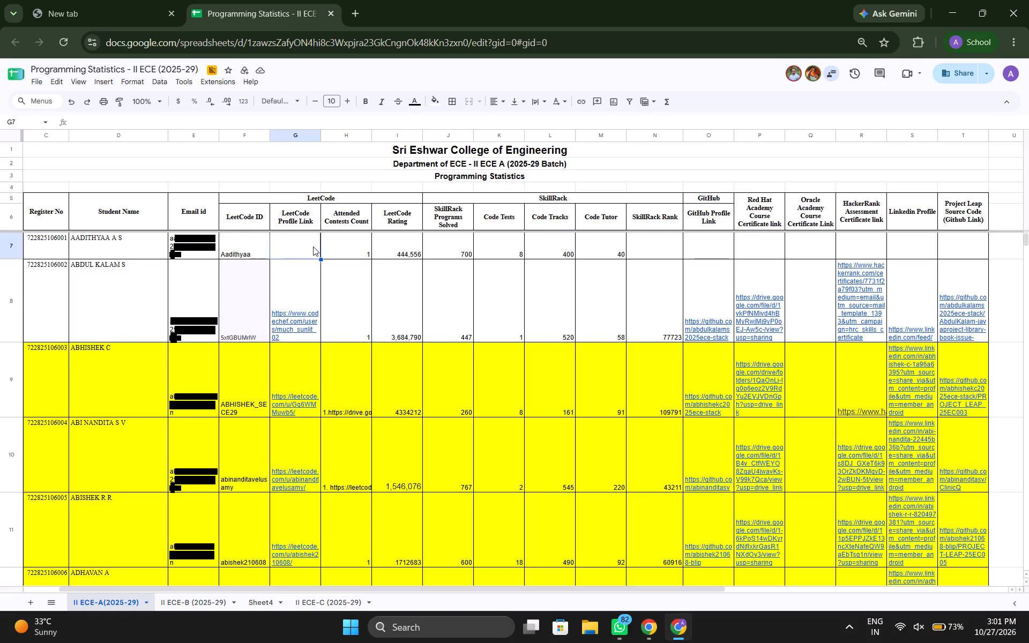
# Launch Google Chrome from the recent Windows searches.
pyautogui.click(460, 634)
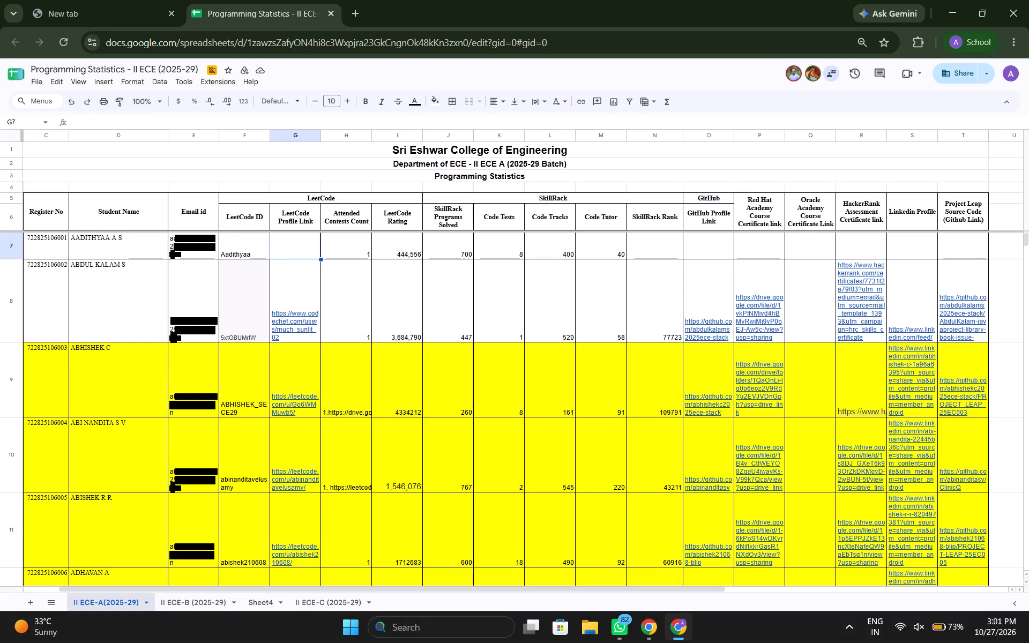
pyautogui.doubleClick(482, 540)
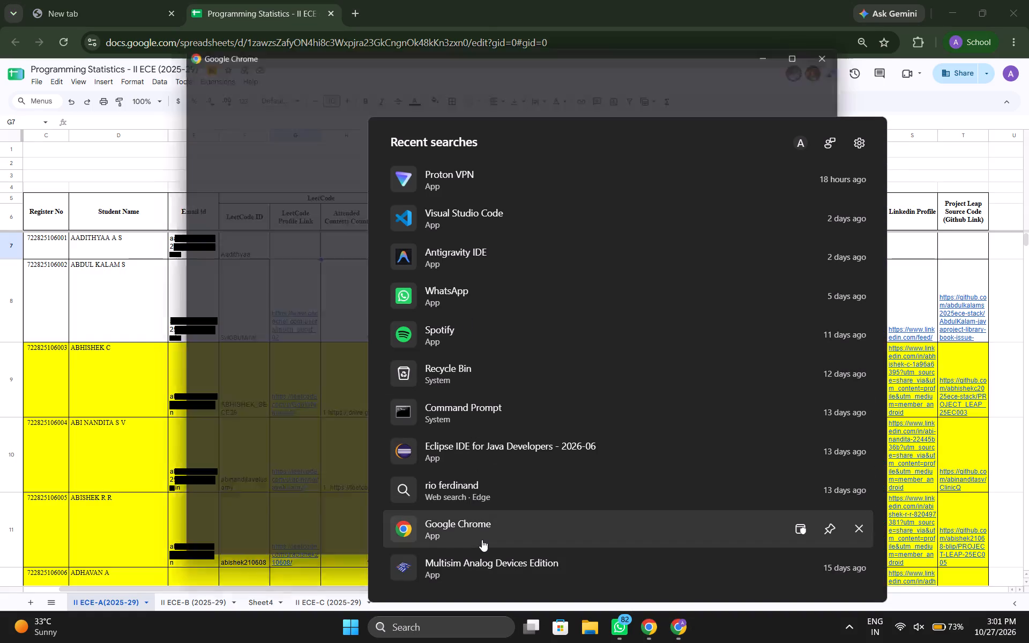
# Choose the Chrome profile whose window holds the open Simplilearn and LinkedIn tabs.
pyautogui.click(315, 197)
pyautogui.scroll(-2, 582, 425)
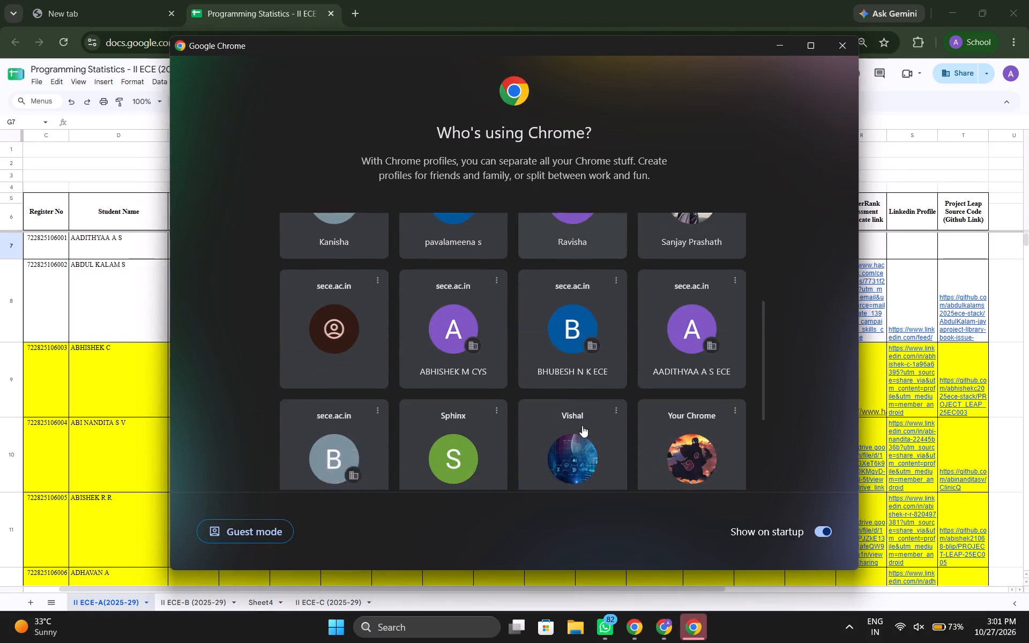
pyautogui.scroll(-1, 582, 425)
pyautogui.click(652, 435)
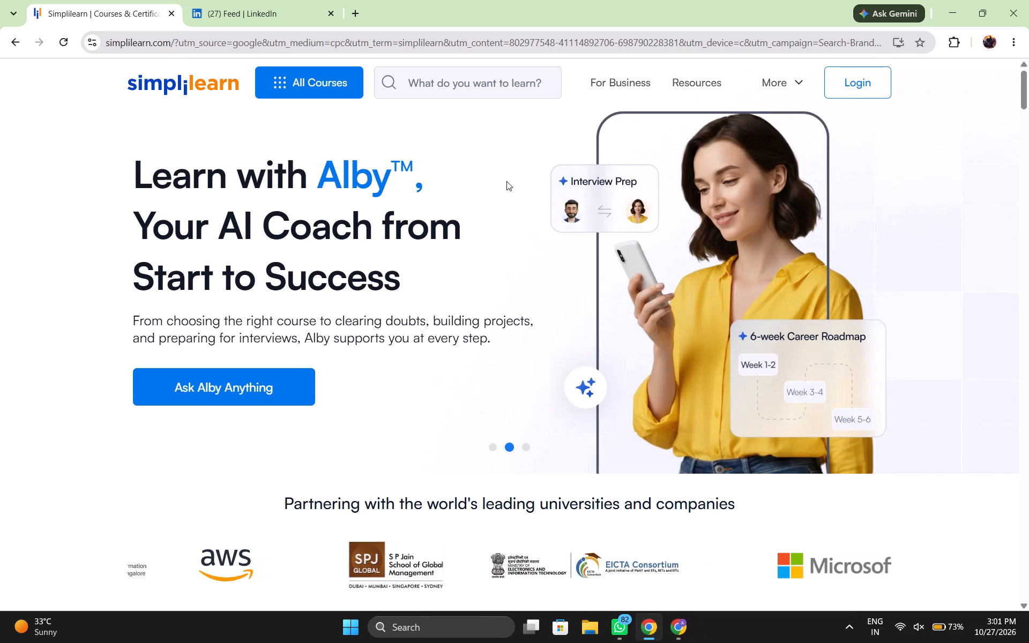
# In a new browser tab, search Google for LeetCode and open the main leetcode.com result.
pyautogui.click(353, 0)
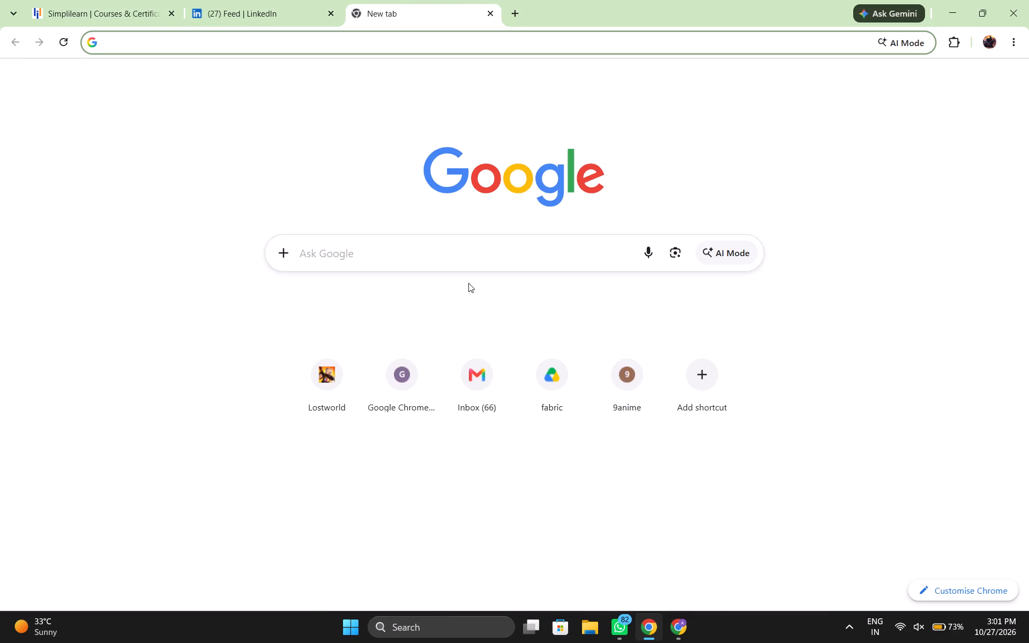
pyautogui.click(445, 258)
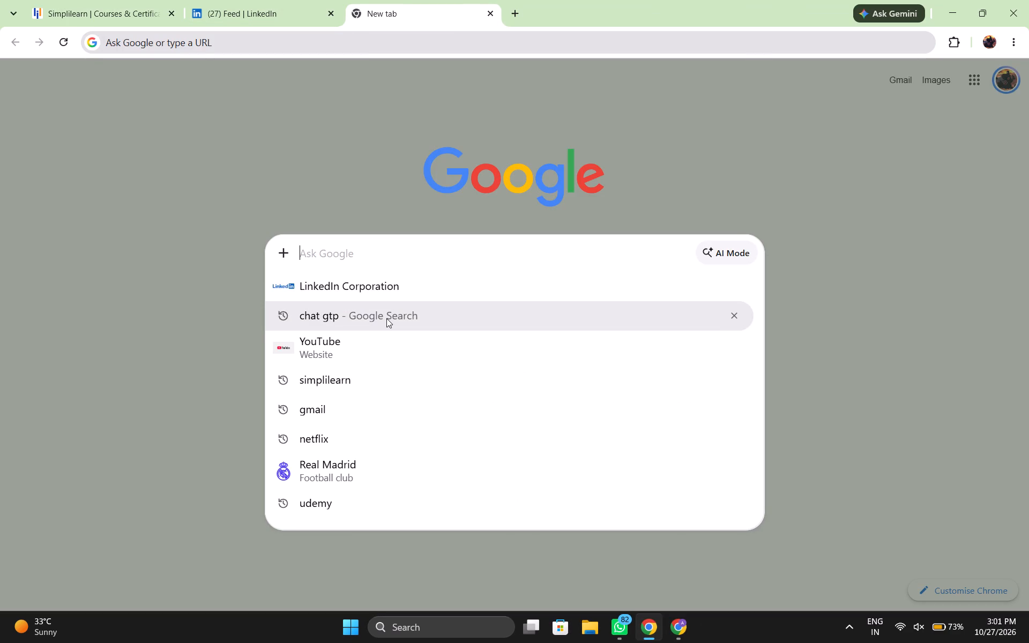
pyautogui.write('lee')
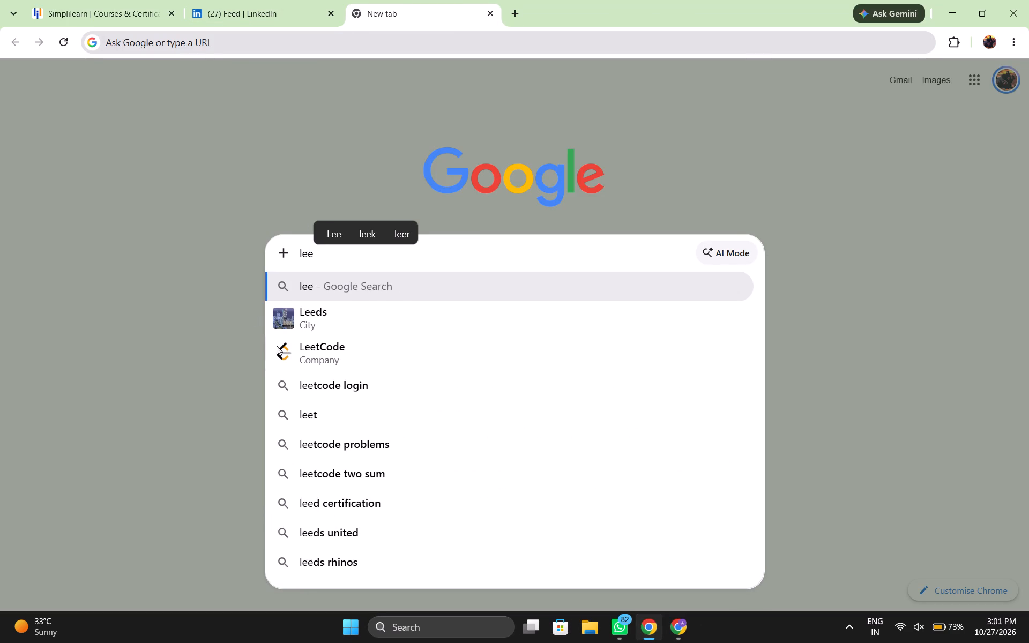
pyautogui.click(284, 362)
pyautogui.click(233, 204)
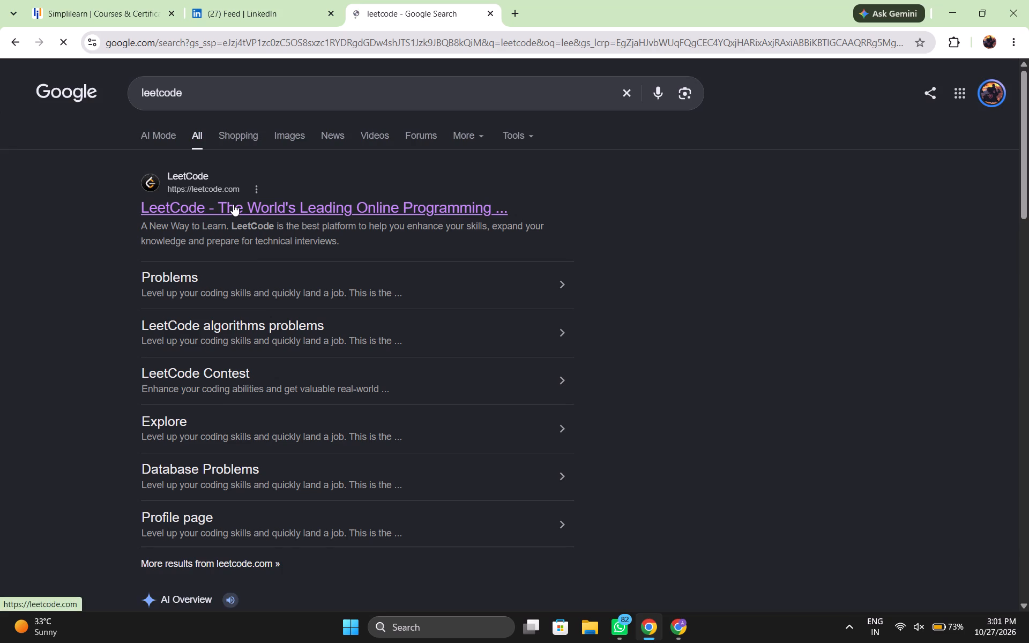
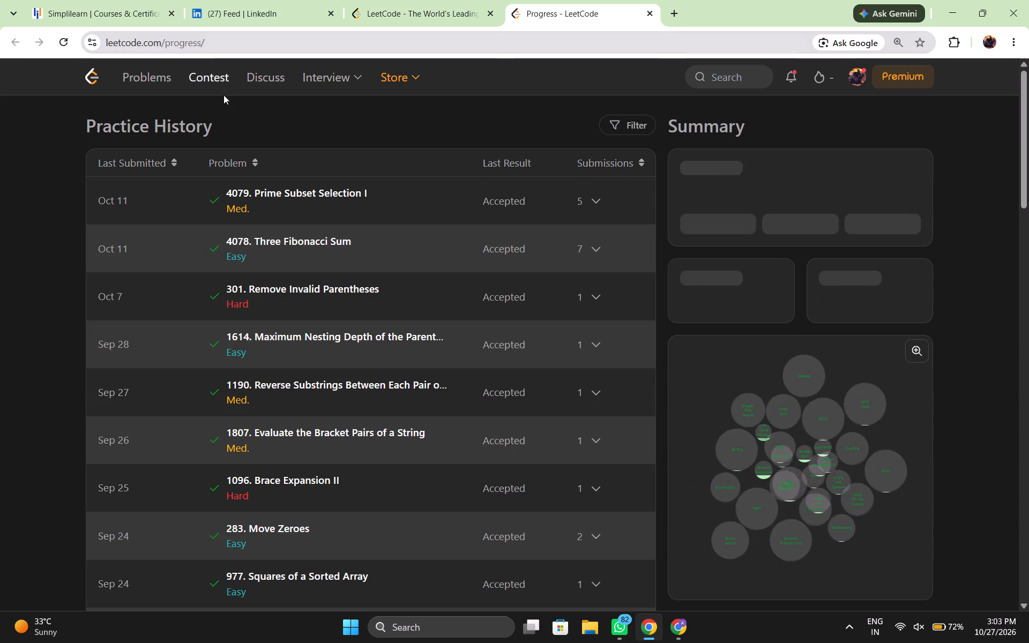
# Open the signed-in account's own LeetCode profile page from the Progress page.
pyautogui.scroll(4, 236, 201)
pyautogui.click(860, 76)
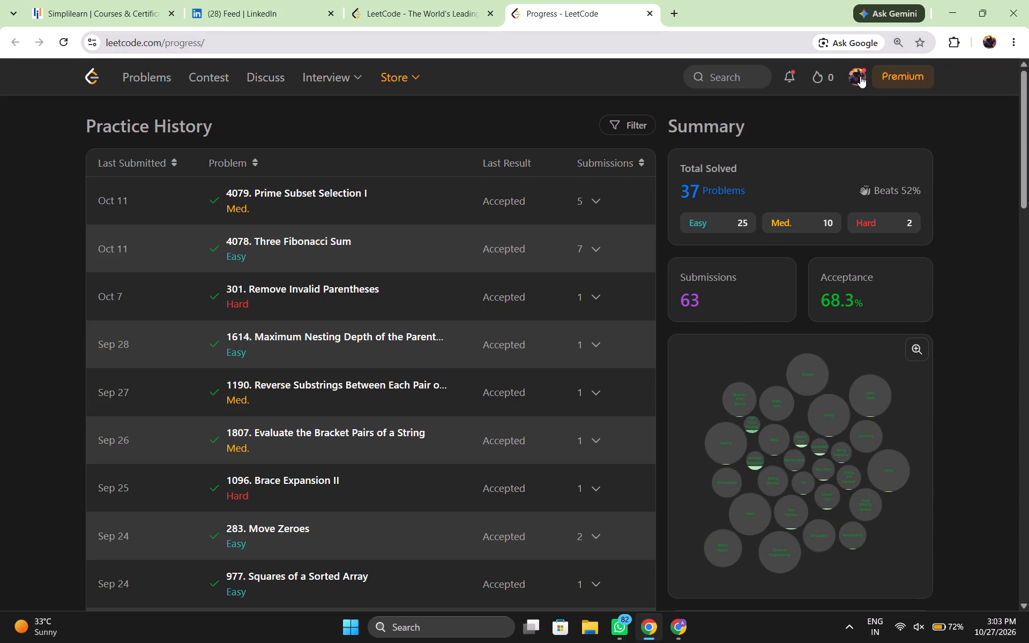
pyautogui.click(690, 132)
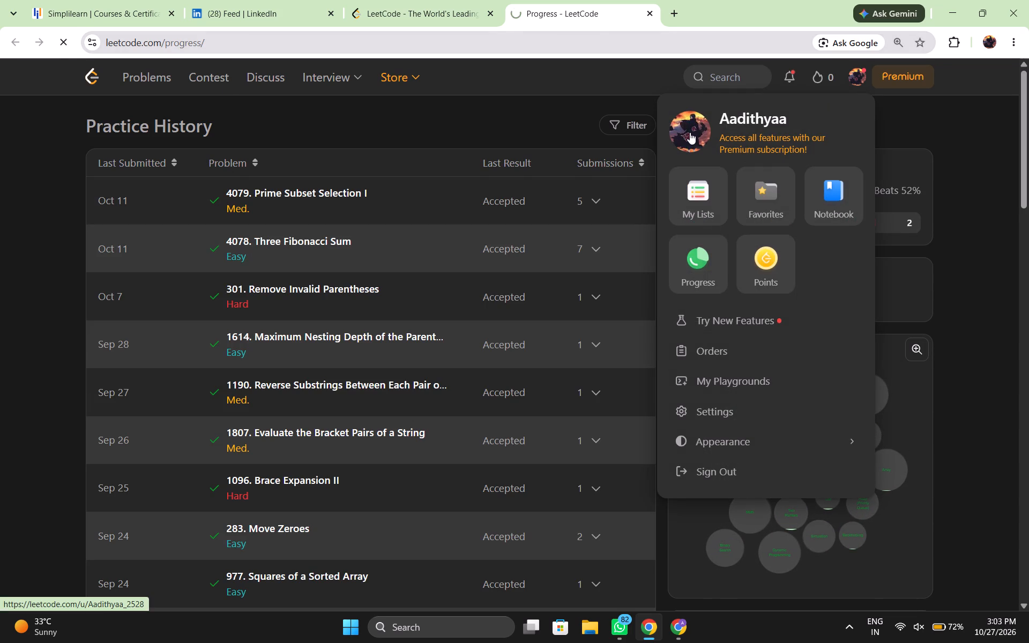
pyautogui.doubleClick(739, 123)
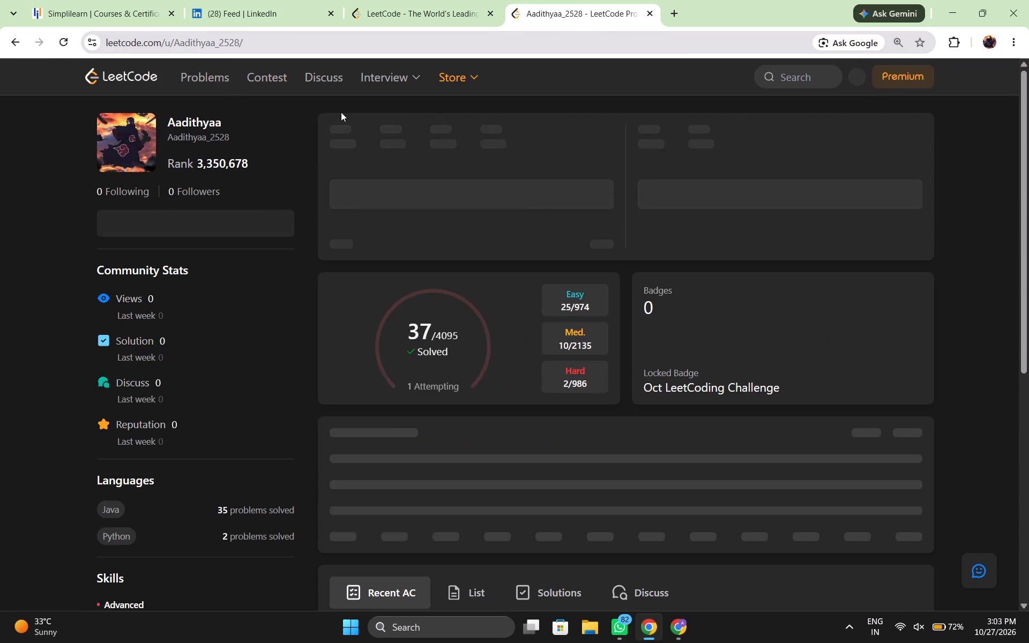
# Copy the LeetCode profile page's address into the LeetCode Profile Link cell G7 of the Programming Statistics spreadsheet.
pyautogui.moveTo(293, 41); pyautogui.dragTo(95, 56)
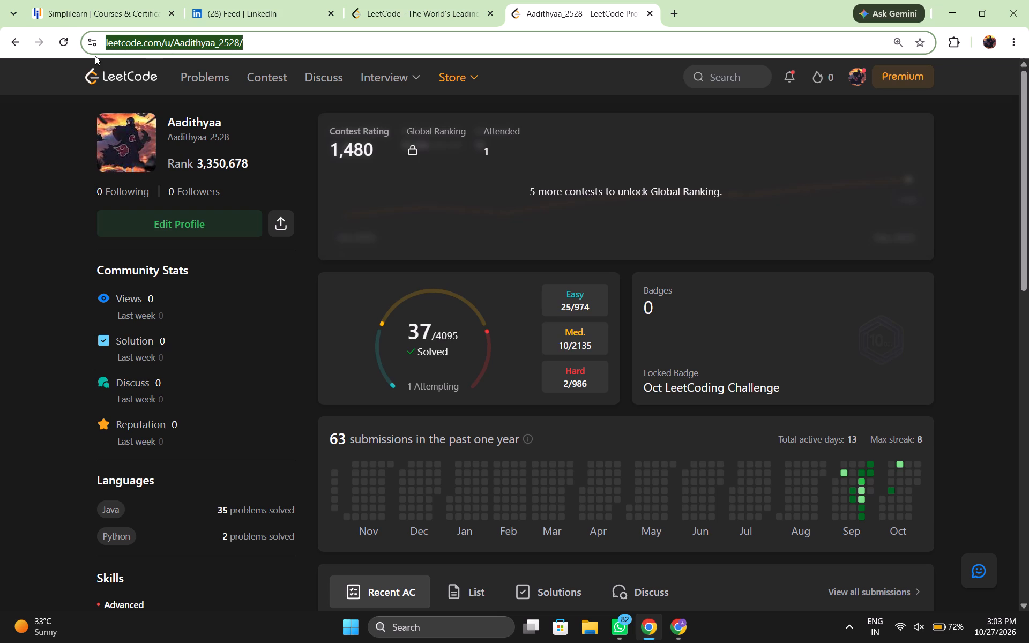
pyautogui.hotkey('ctrl', 'c')
pyautogui.hotkey('ctrl', 'c')
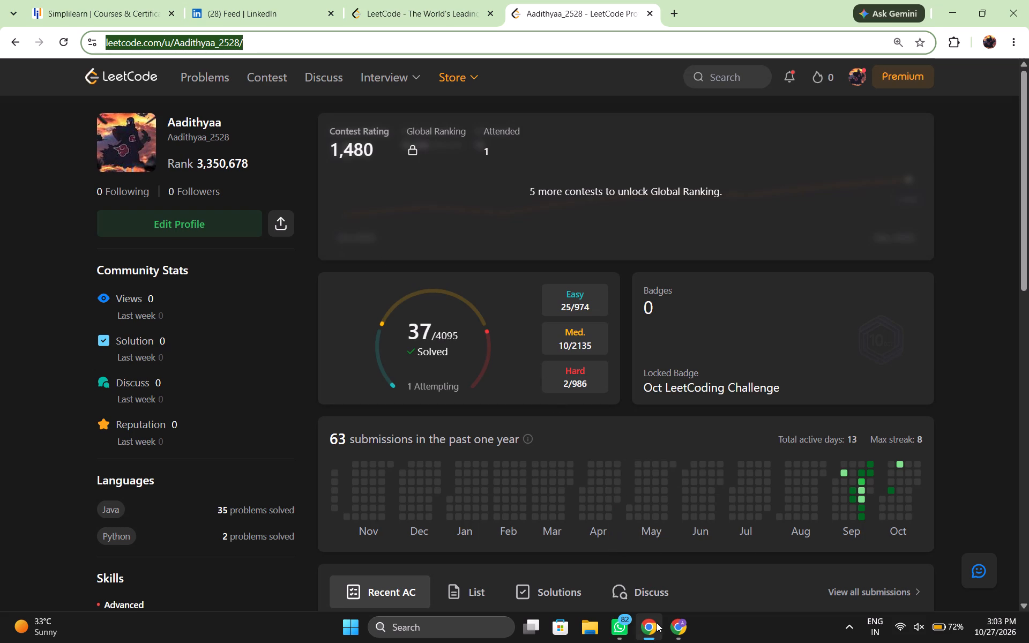
pyautogui.click(668, 629)
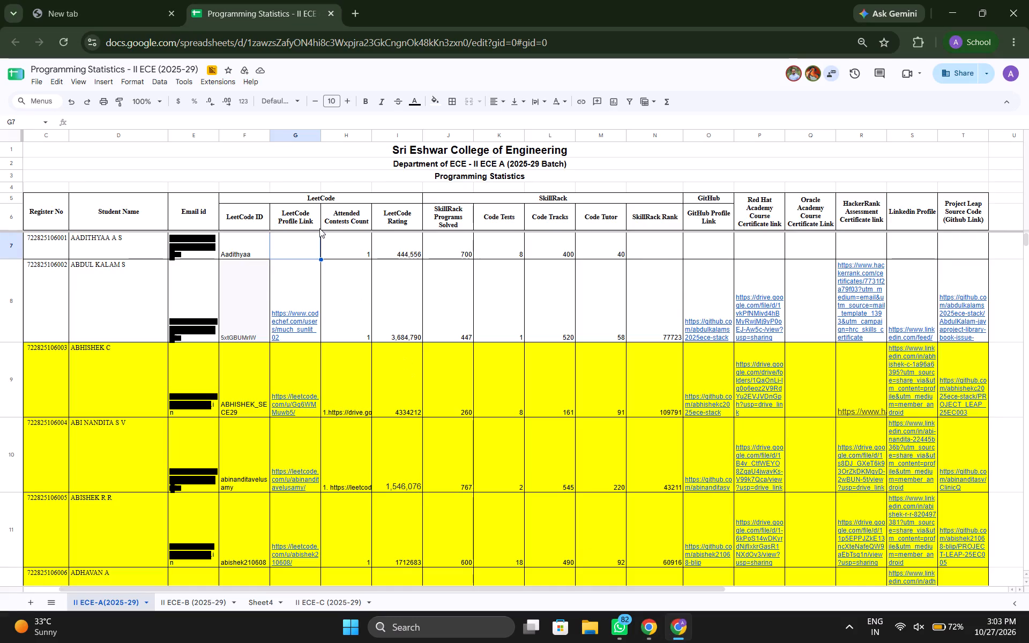
pyautogui.click(296, 248)
pyautogui.hotkey('ctrl', 'v')
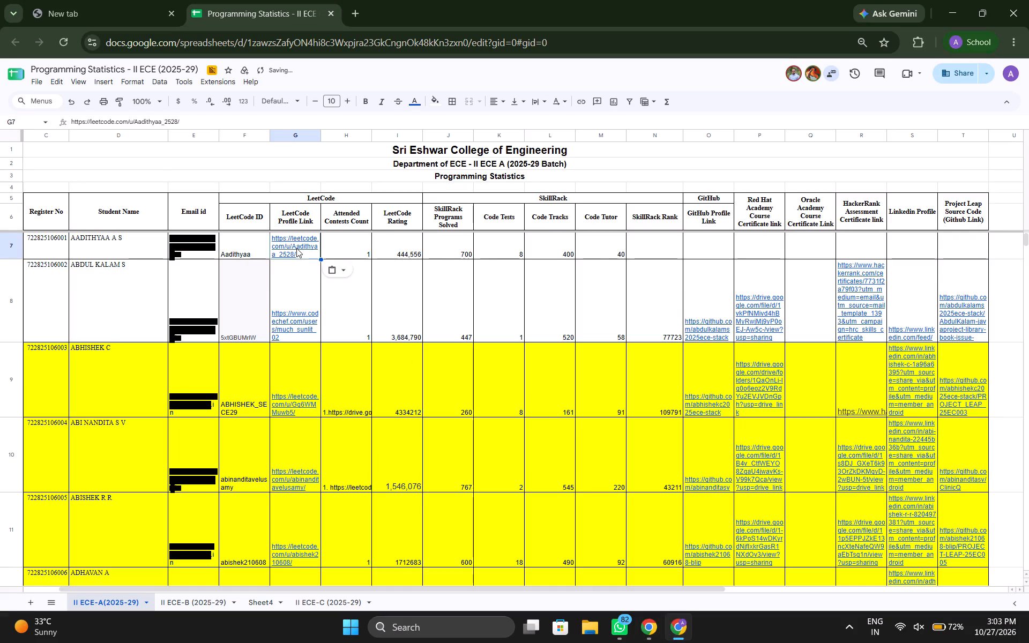
pyautogui.press('Return')
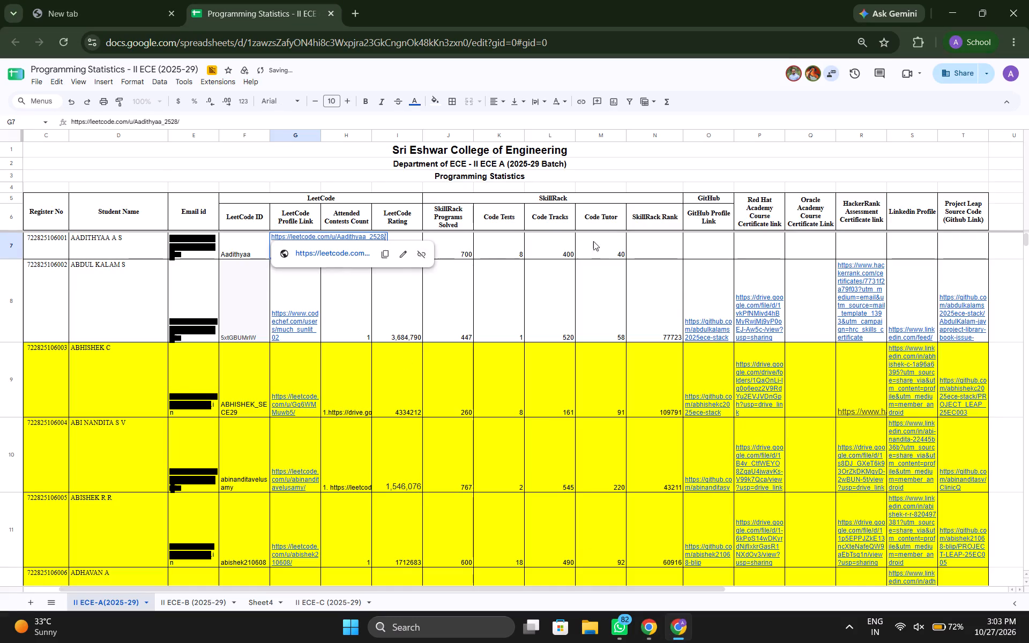
pyautogui.click(717, 241)
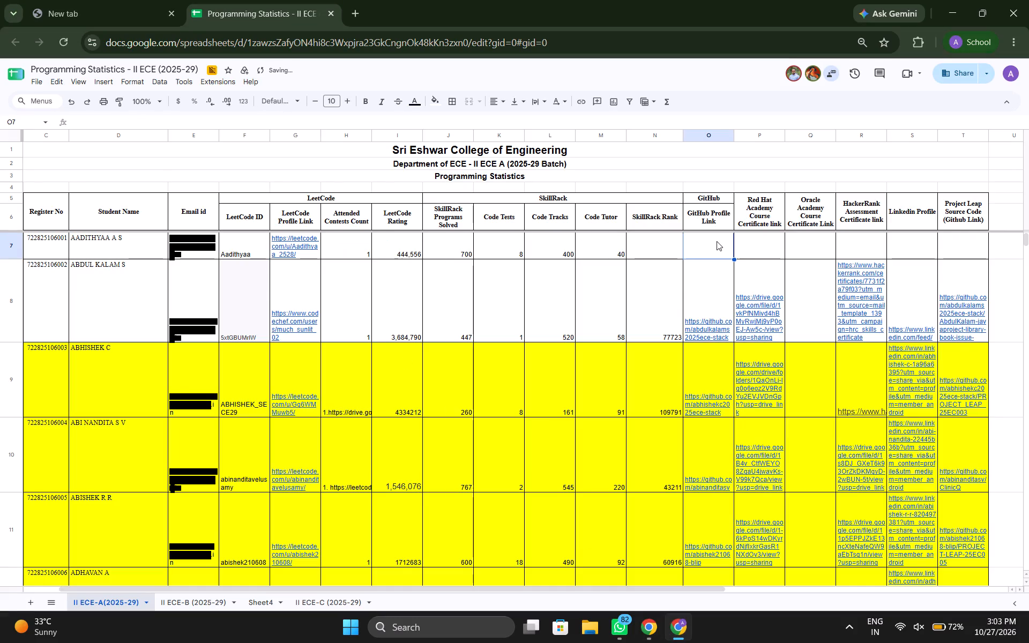
# Switch to the LinkedIn feed in the other browser window and like the Design Thinking Primer – NPTEL certificate post.
pyautogui.click(920, 241)
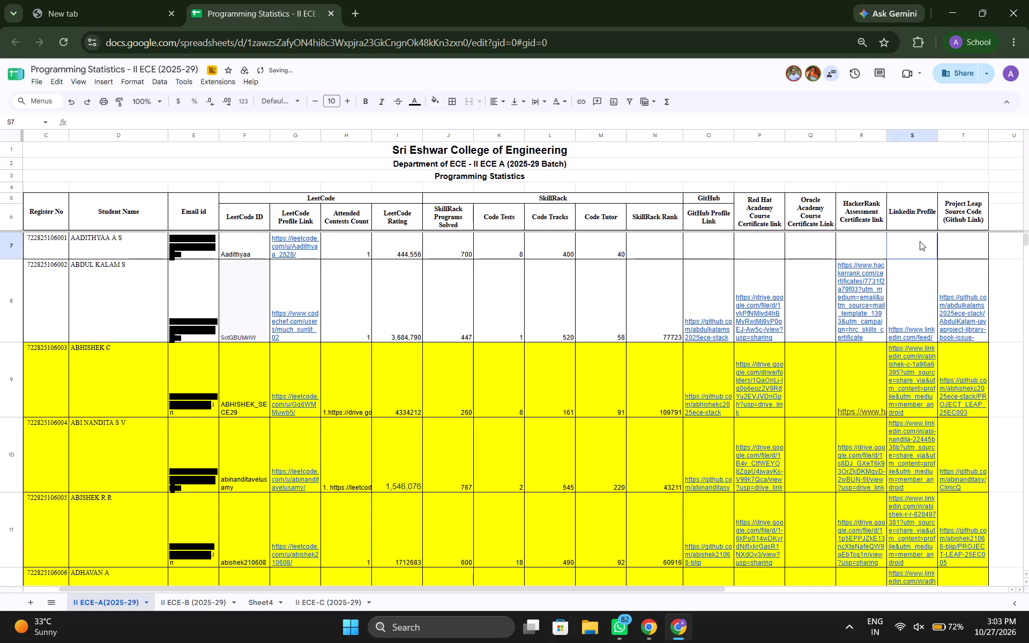
pyautogui.click(647, 632)
pyautogui.click(232, 0)
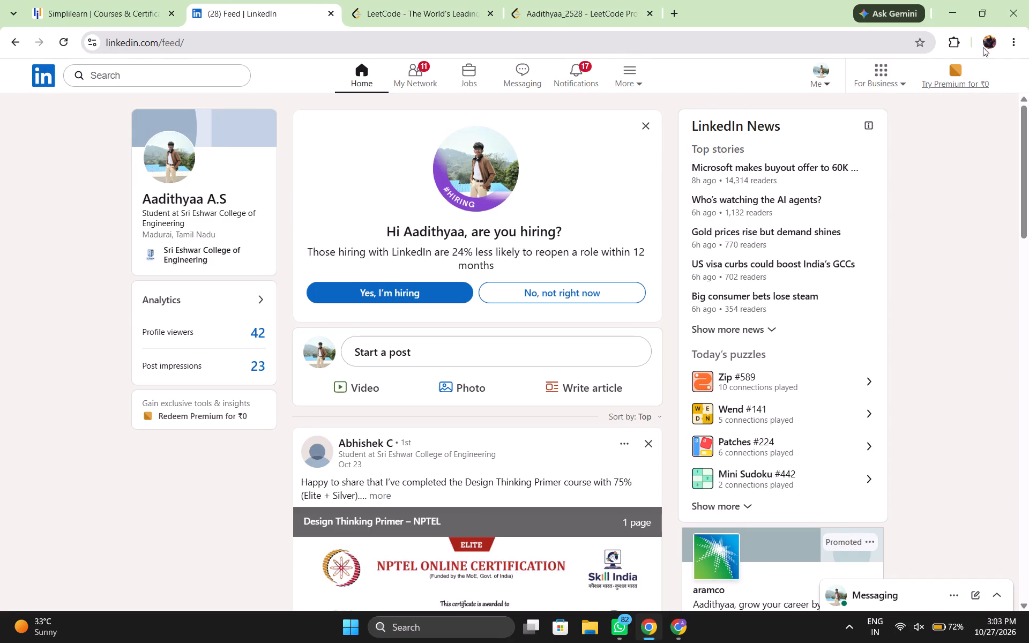
pyautogui.click(993, 37)
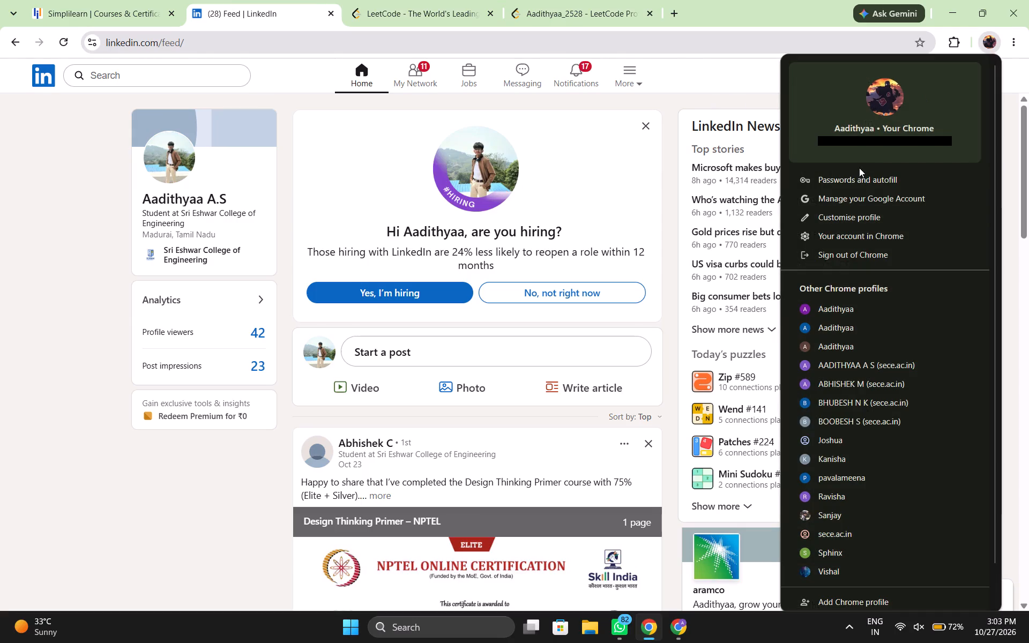
pyautogui.click(568, 226)
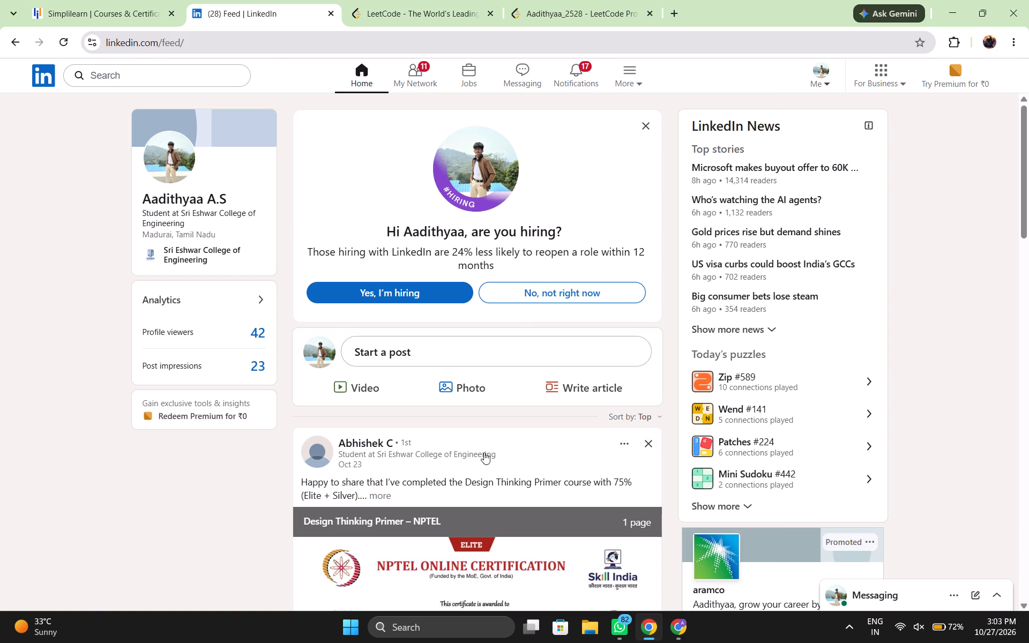
pyautogui.scroll(-4, 493, 421)
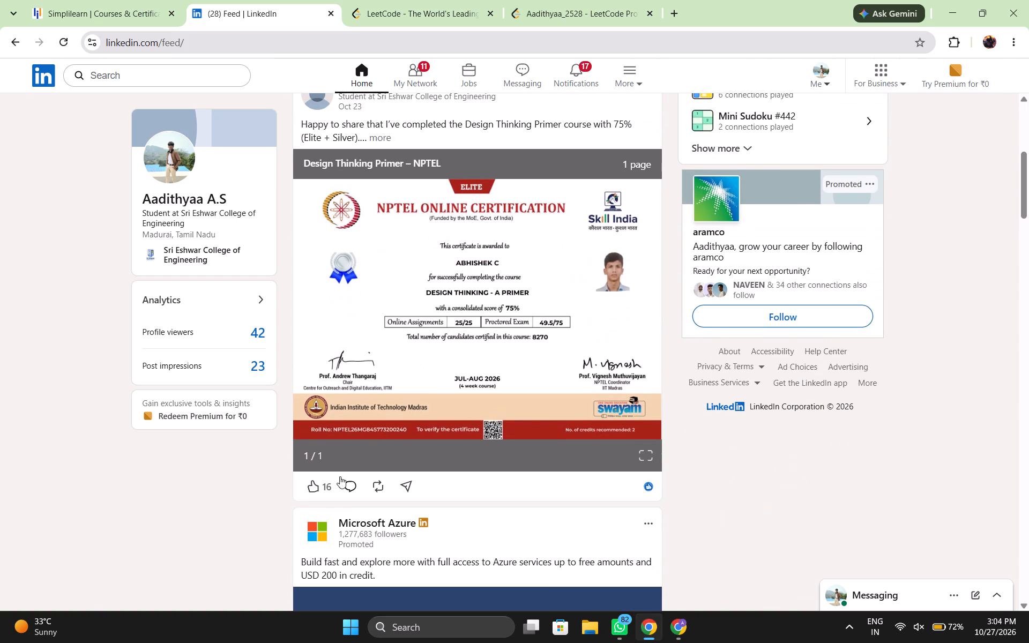
pyautogui.click(311, 488)
# Open the signed-in account's own LinkedIn profile page from the feed.
pyautogui.scroll(2, 435, 314)
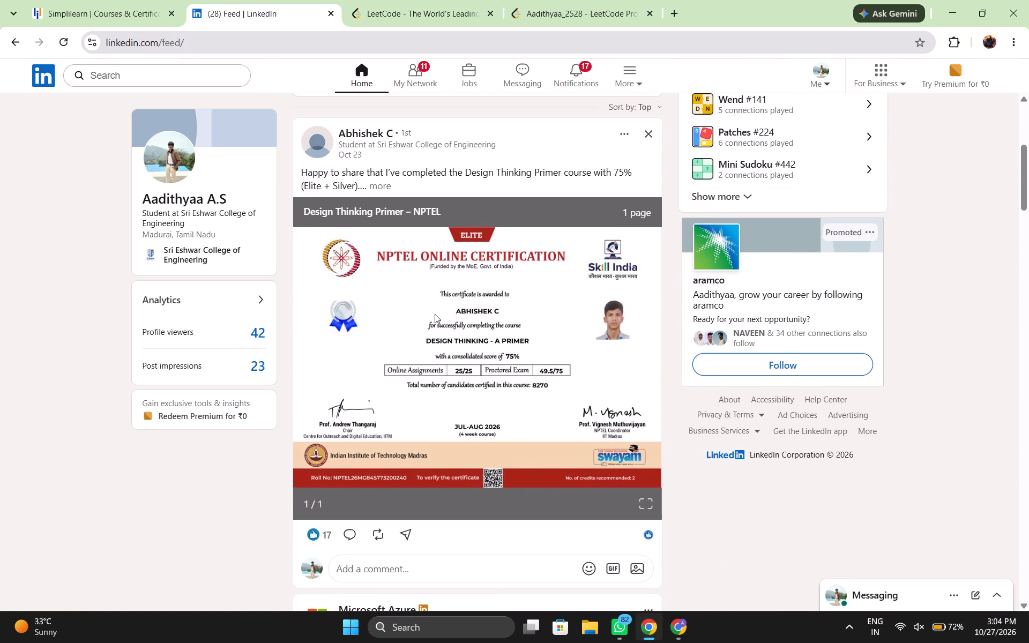
pyautogui.scroll(3, 435, 314)
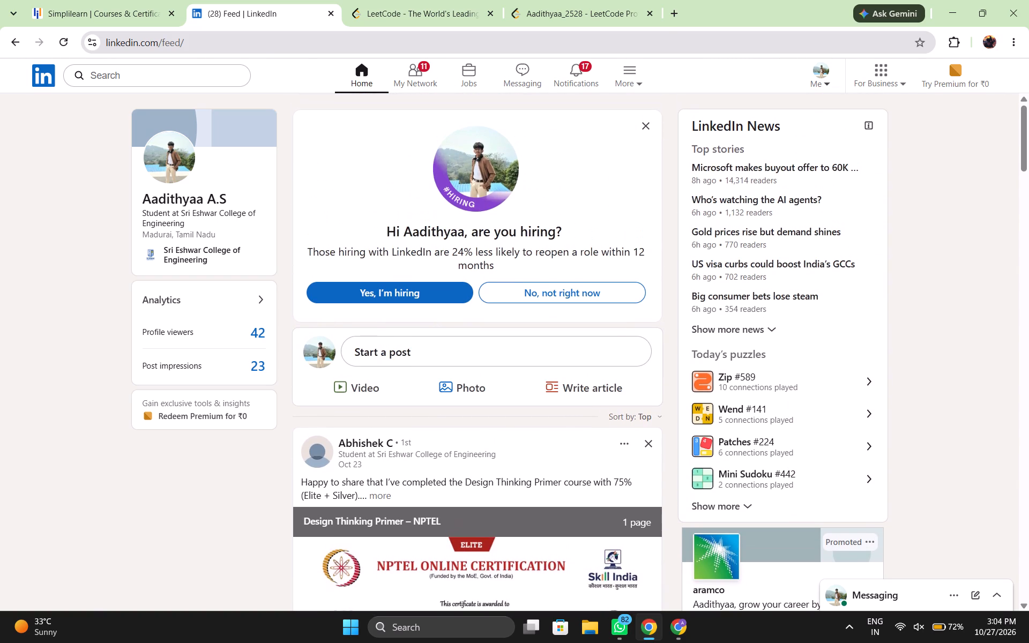
pyautogui.doubleClick(460, 216)
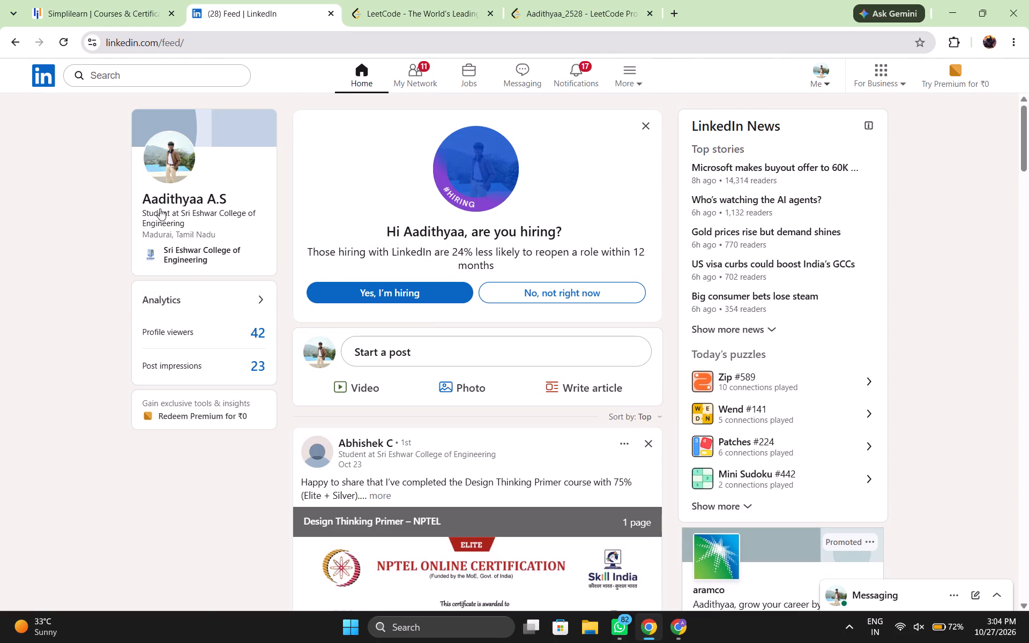
pyautogui.doubleClick(160, 182)
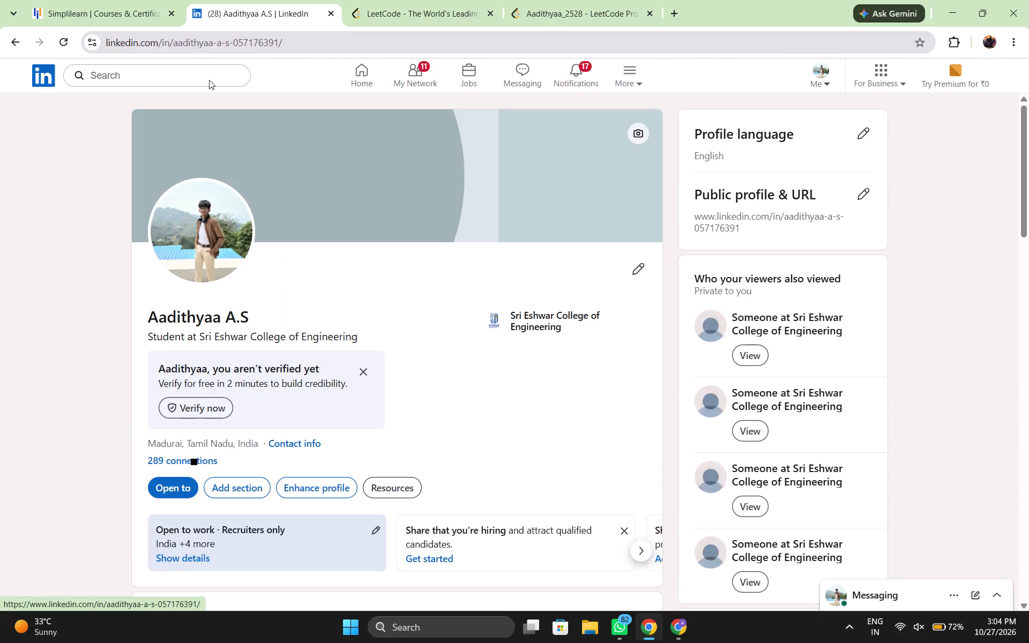
# Copy the LinkedIn profile page's address into the LinkedIn Profile cell S7 of the Programming Statistics spreadsheet.
pyautogui.moveTo(301, 48); pyautogui.dragTo(118, 42)
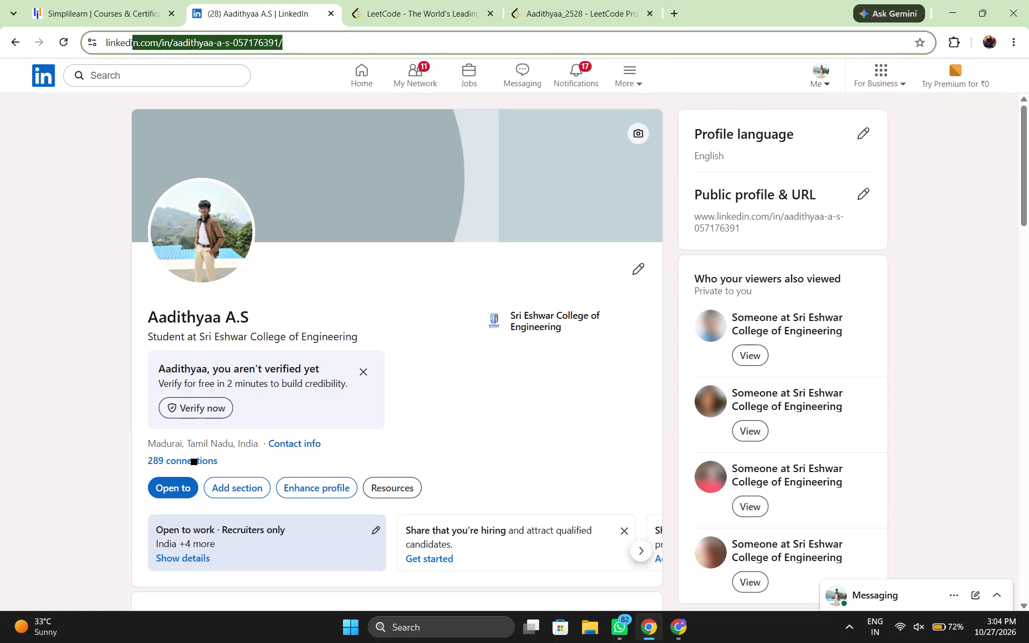
pyautogui.moveTo(118, 42); pyautogui.dragTo(88, 39)
pyautogui.hotkey('ctrl', 'c')
pyautogui.click(678, 642)
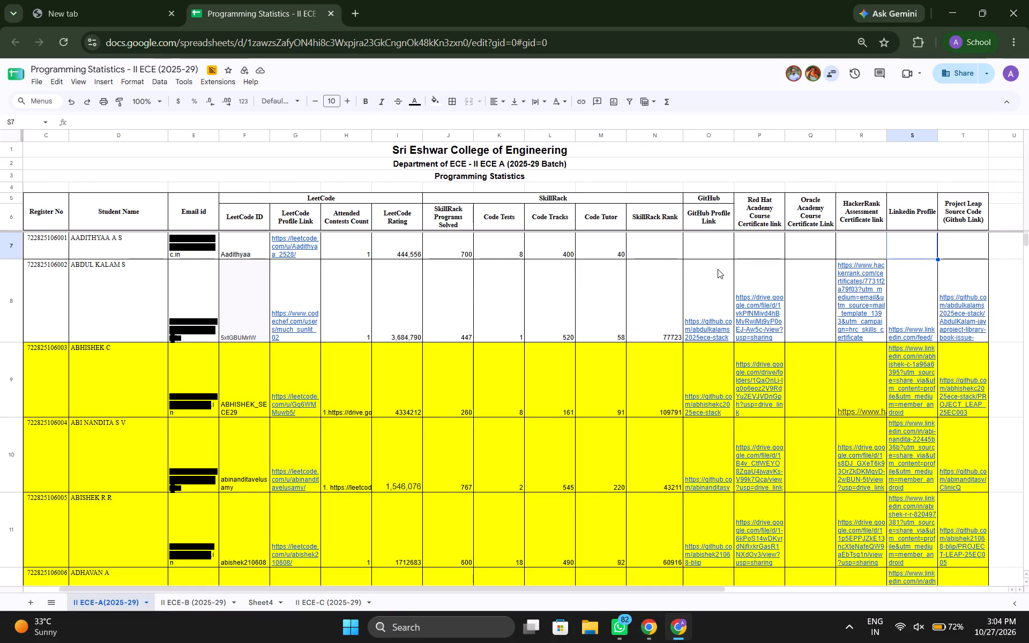
pyautogui.click(925, 243)
pyautogui.hotkey('ctrl', 'v')
pyautogui.press('Return')
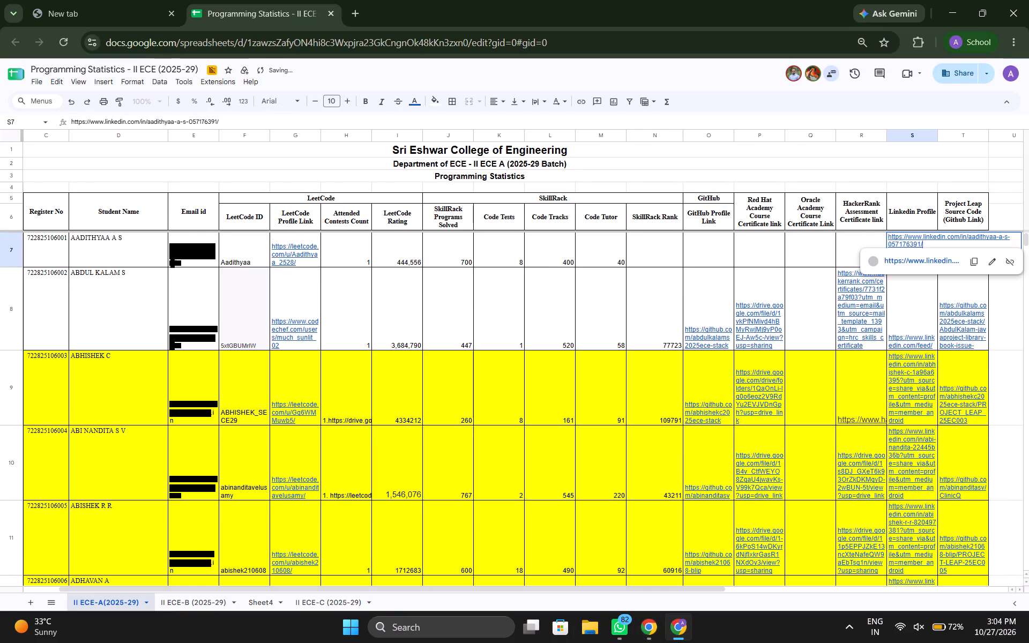
pyautogui.press('Return')
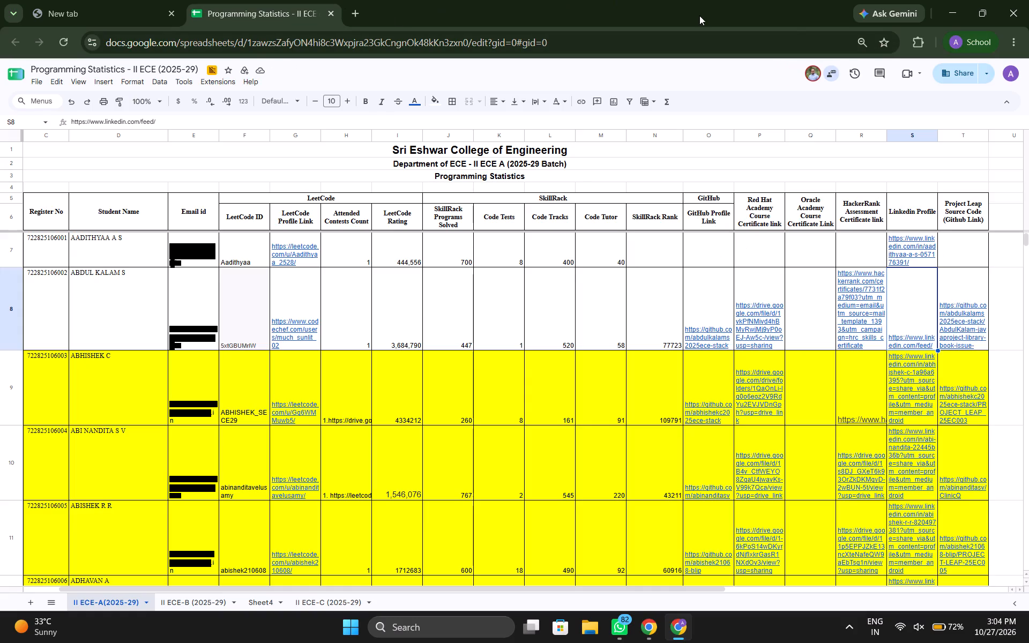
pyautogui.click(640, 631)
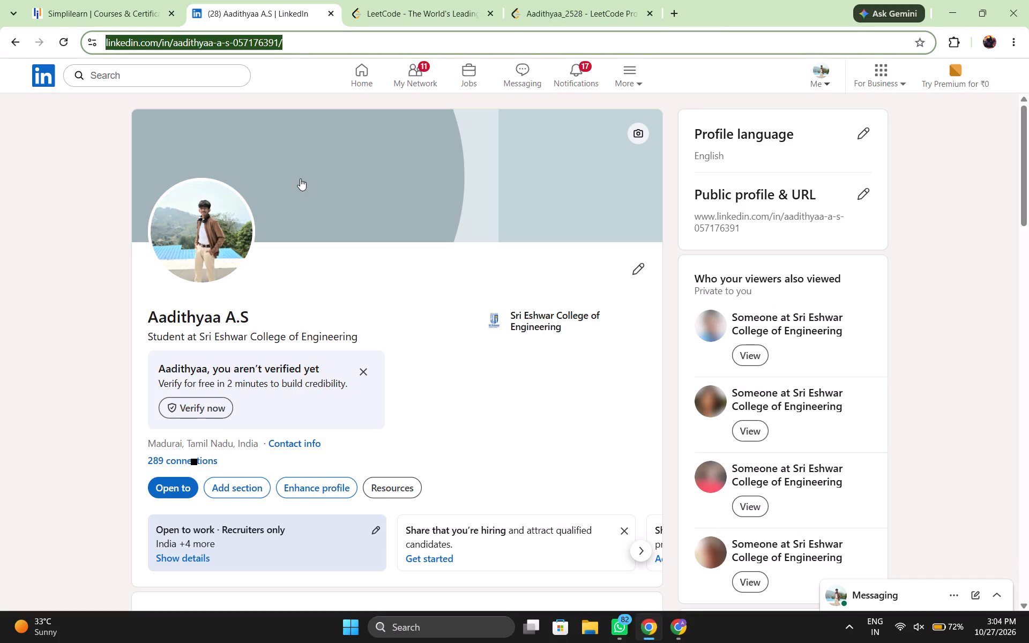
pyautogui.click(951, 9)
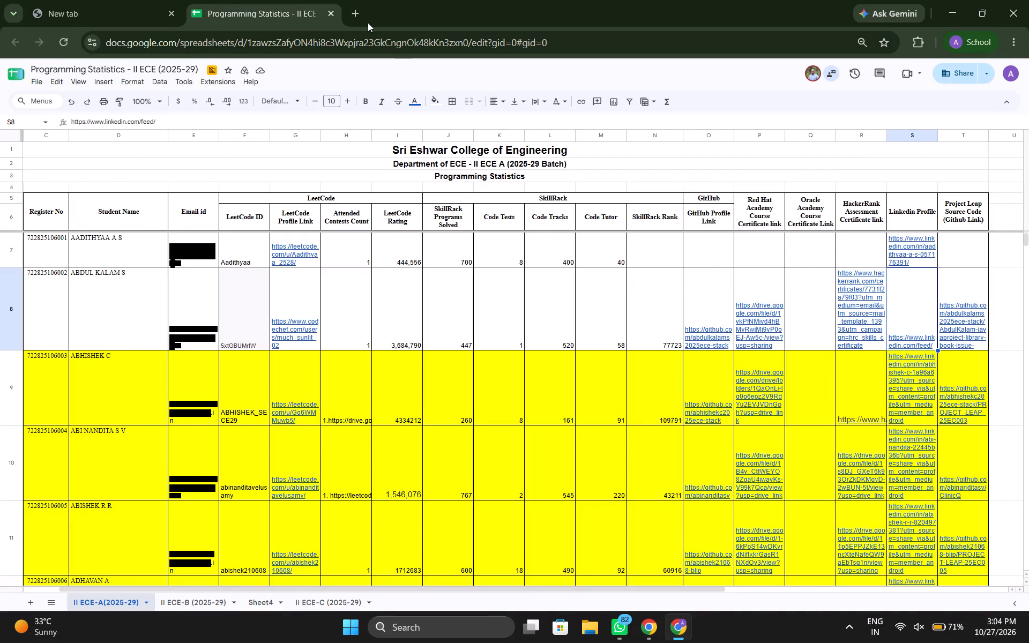
# Open GitHub in a new tab of the spreadsheet's browser window and go to the signed-in account's profile page.
pyautogui.click(357, 18)
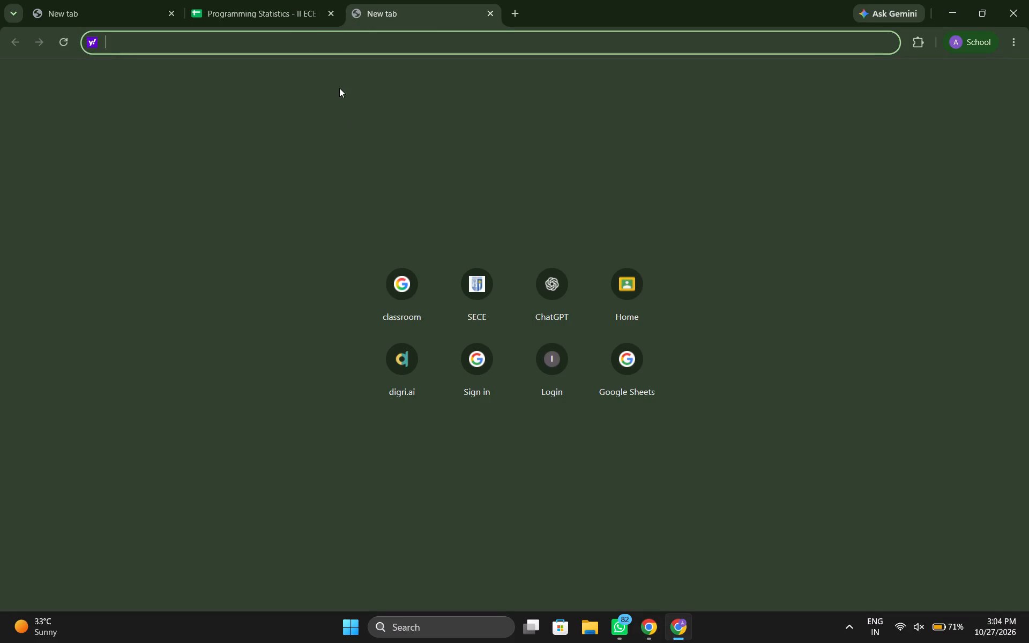
pyautogui.write('github')
pyautogui.press('Return')
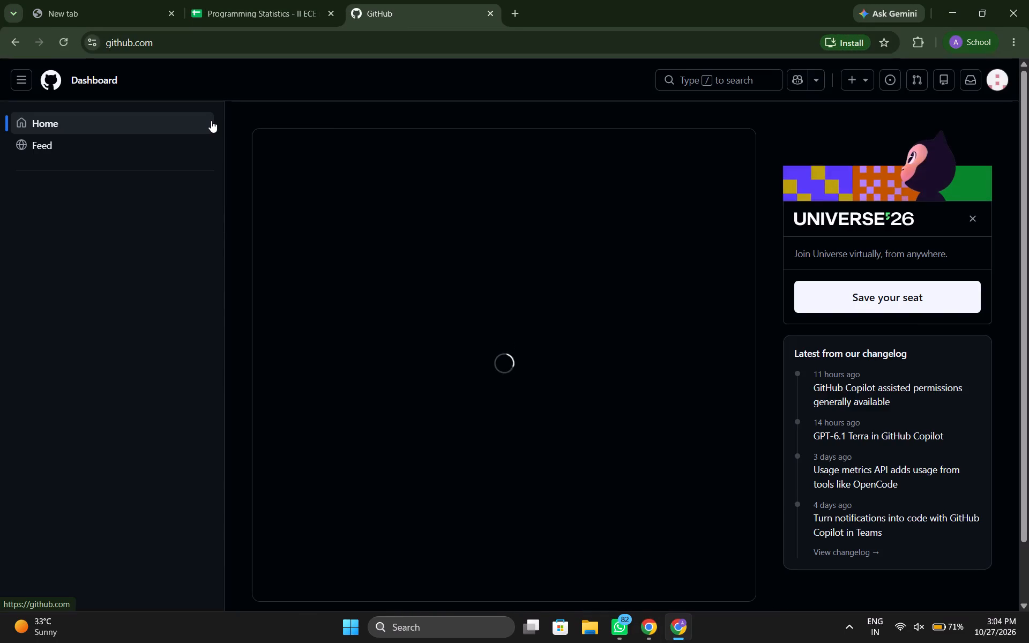
pyautogui.click(1000, 89)
pyautogui.doubleClick(916, 118)
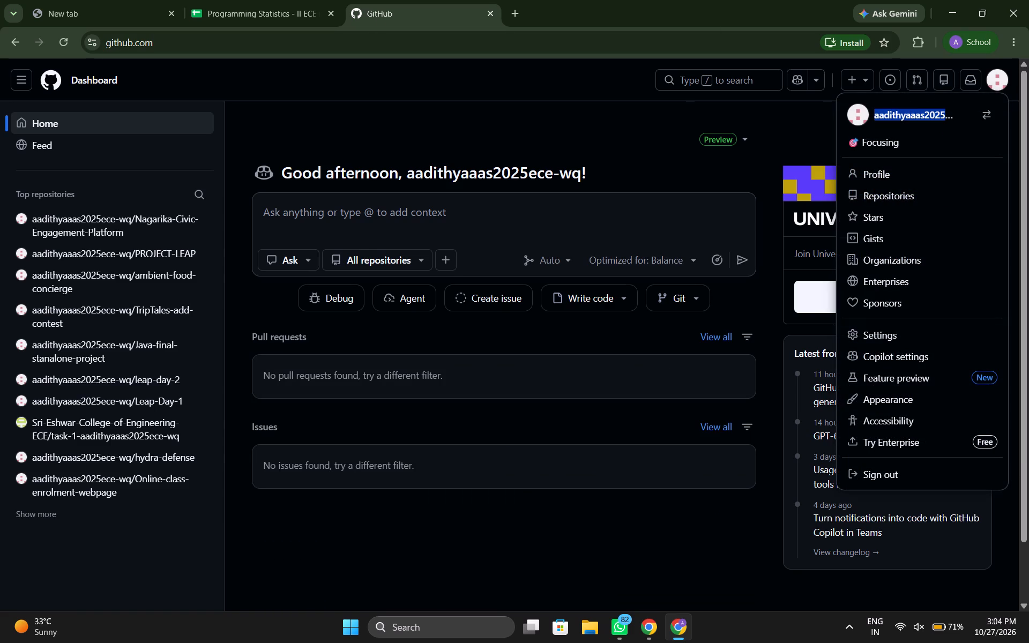
pyautogui.click(886, 173)
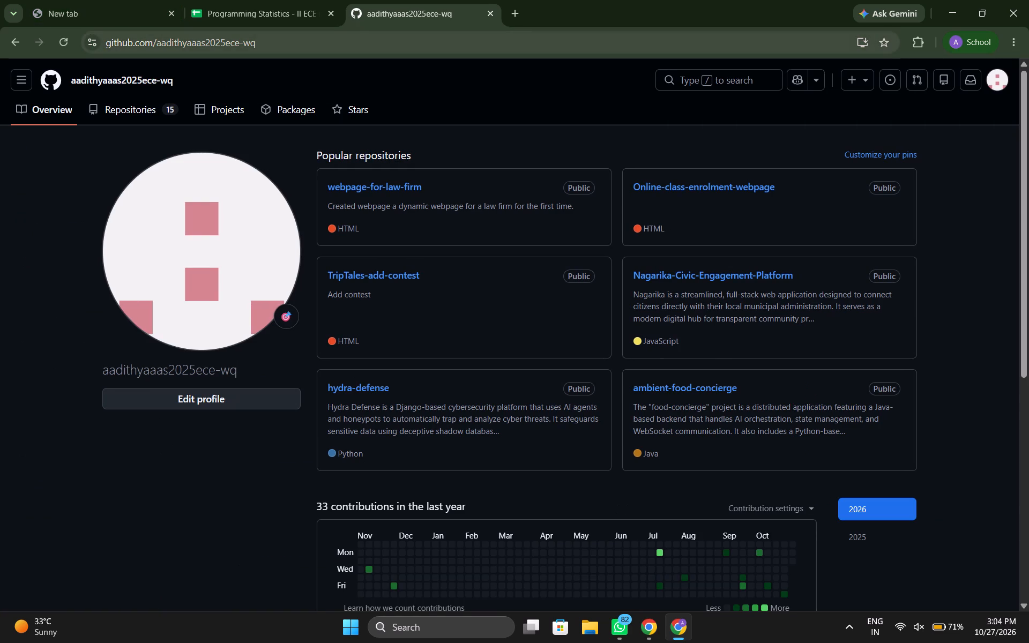
# Copy the GitHub profile page's address into the GitHub Profile Link cell O7 of the Programming Statistics spreadsheet.
pyautogui.moveTo(260, 43); pyautogui.dragTo(93, 38)
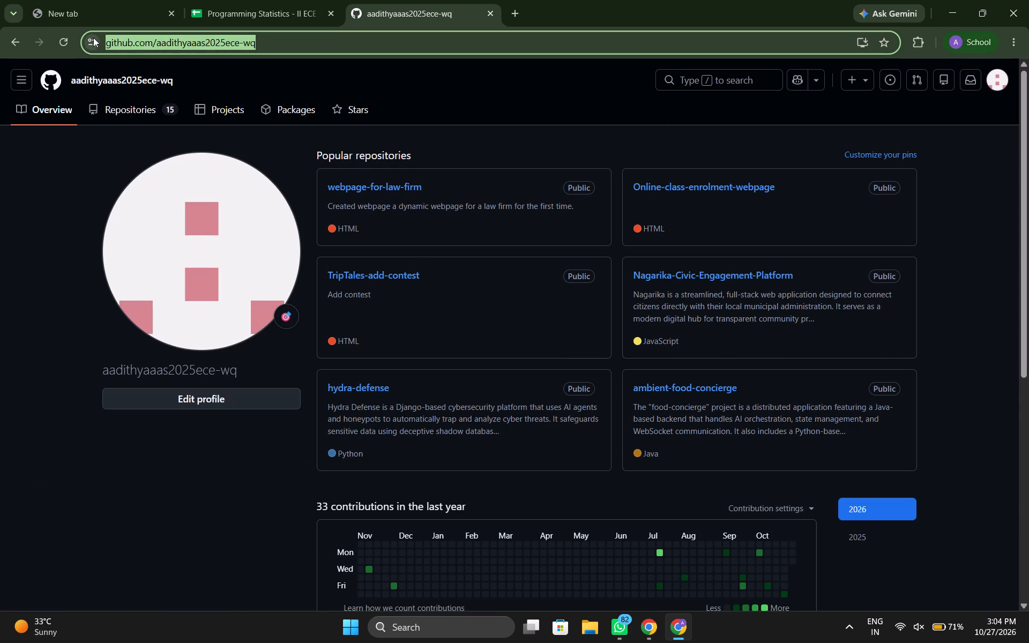
pyautogui.hotkey('ctrl', 'c')
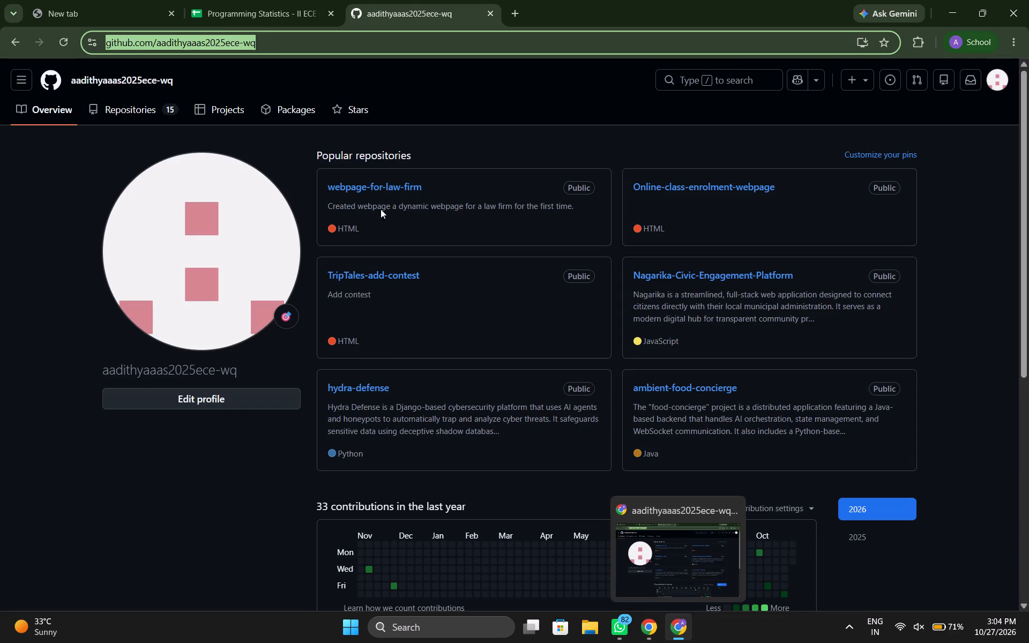
pyautogui.click(260, 18)
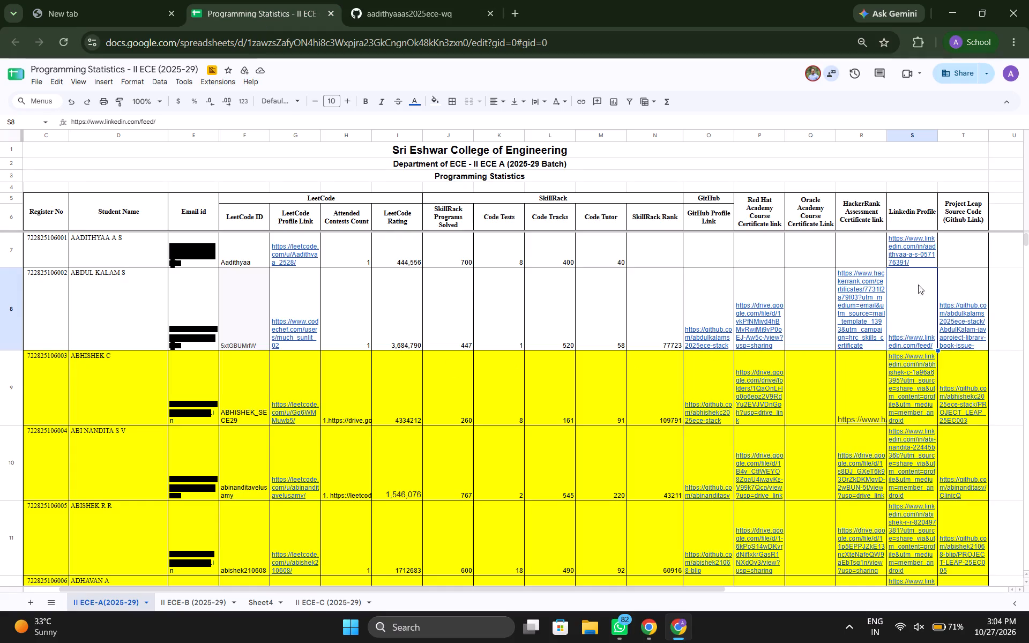
pyautogui.click(705, 242)
pyautogui.hotkey('ctrl', 'v')
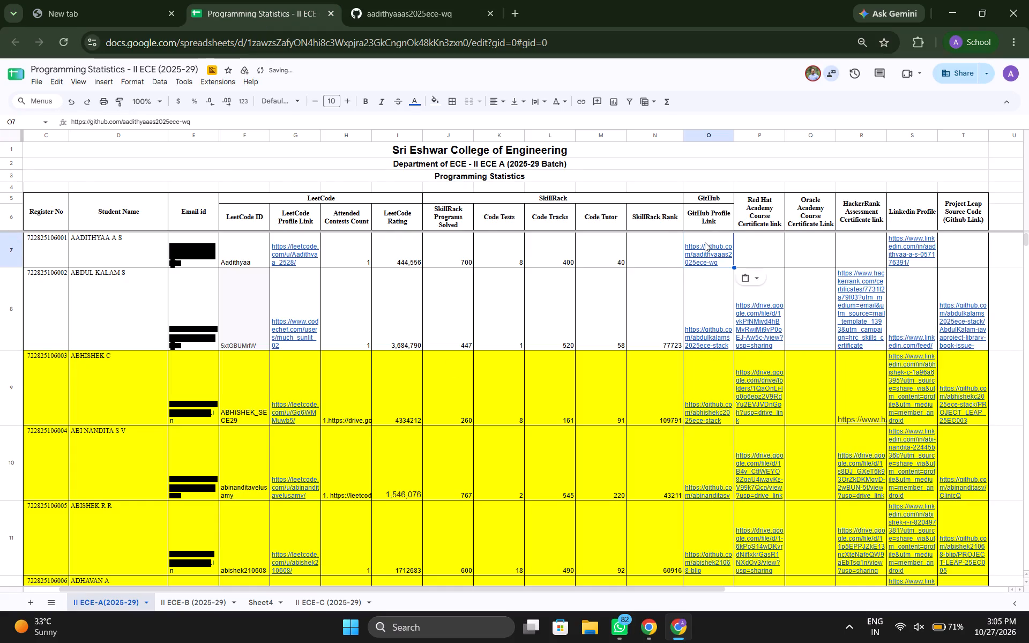
# Confirm the pasted GitHub profile link in cell O7.
pyautogui.press('Return')
pyautogui.press('Return')
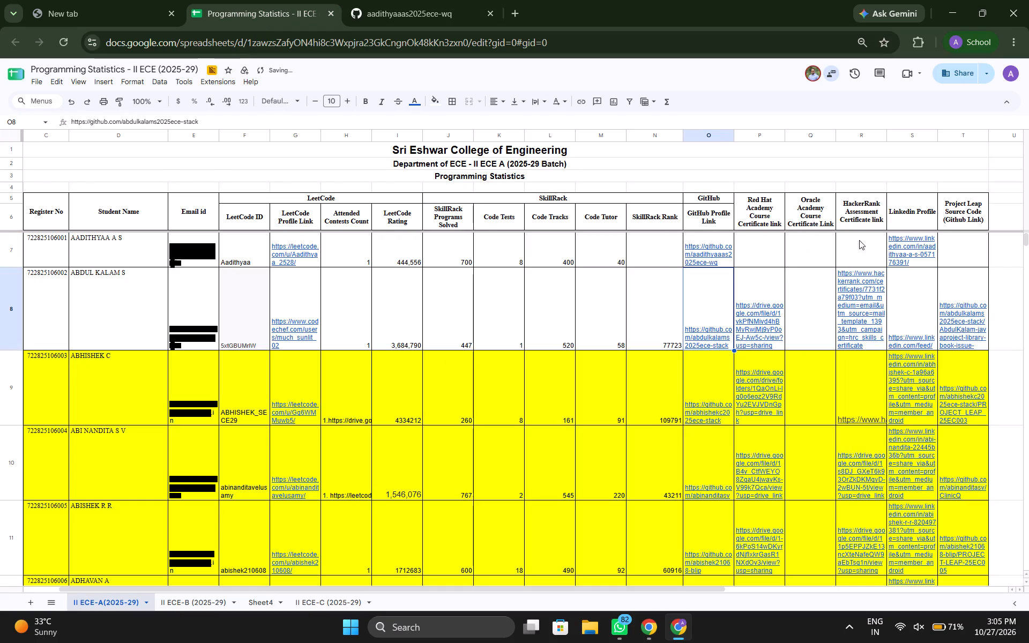
# Select the Project Leap Source Code cell T7, and open the PROJECT-LEAP repository from the GitHub account's repository list.
pyautogui.click(966, 245)
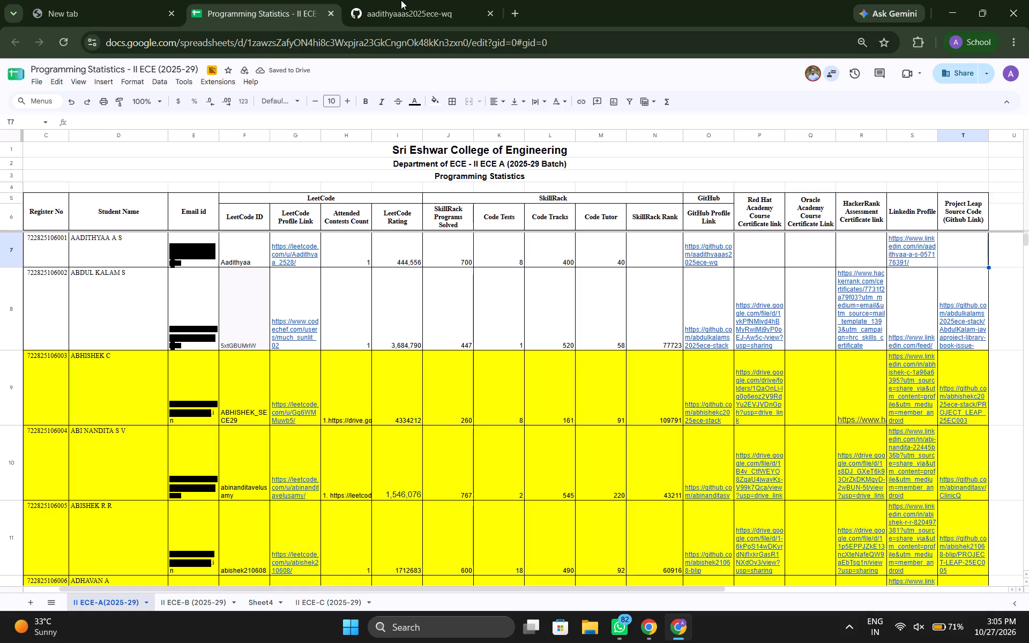
pyautogui.click(394, 0)
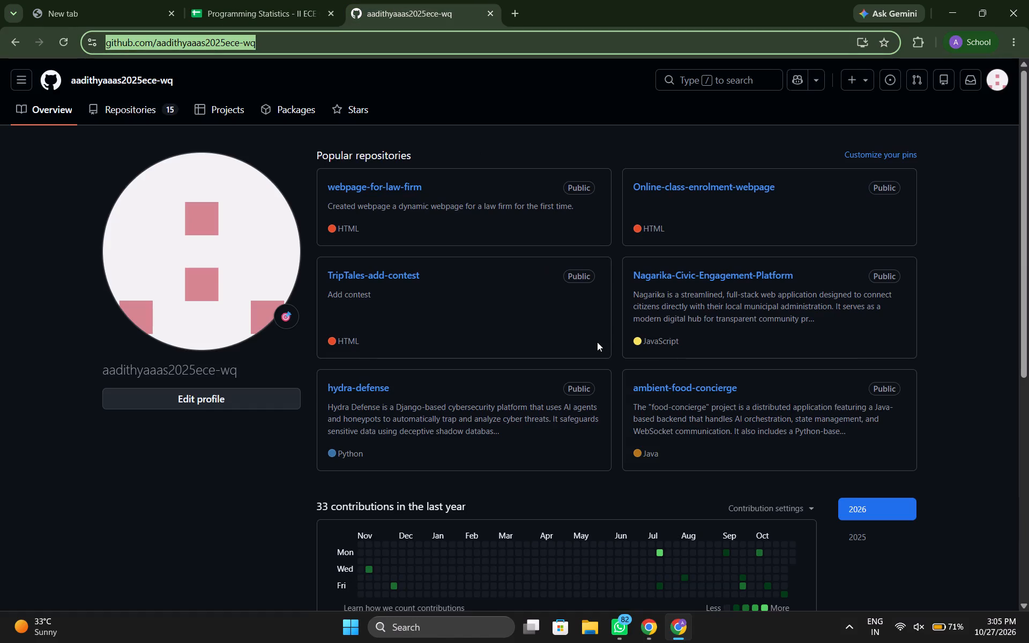
pyautogui.scroll(-1, 478, 300)
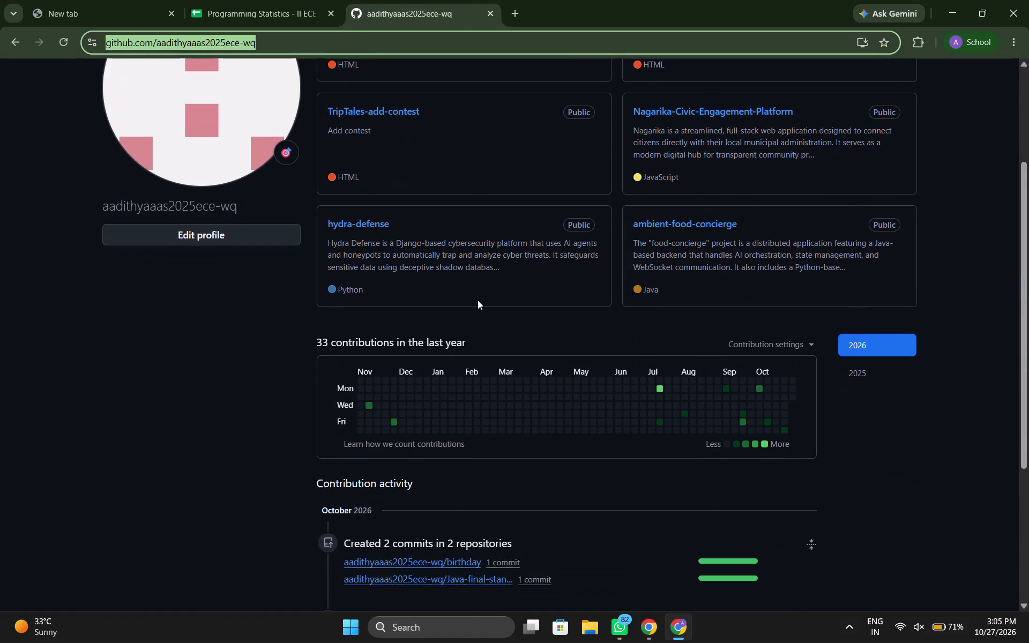
pyautogui.scroll(-1, 478, 300)
pyautogui.scroll(3, 478, 300)
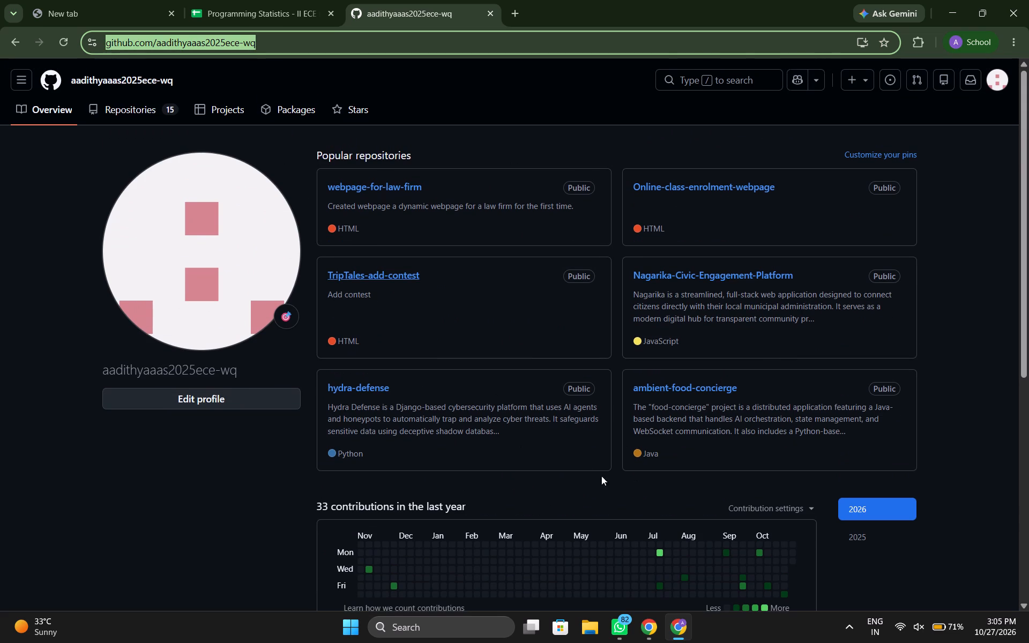
pyautogui.click(140, 115)
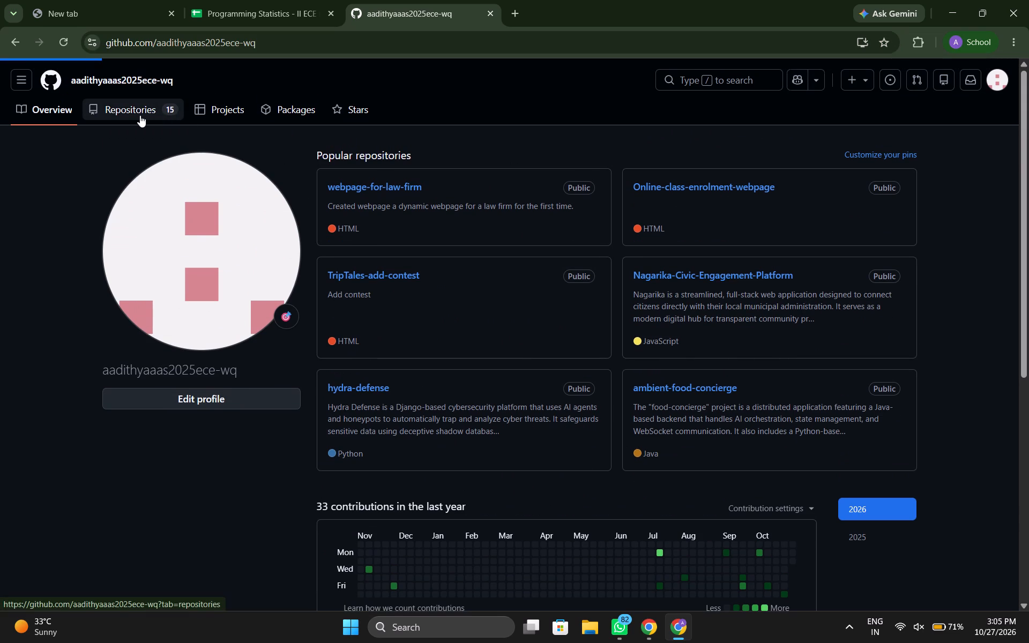
pyautogui.scroll(-3, 601, 403)
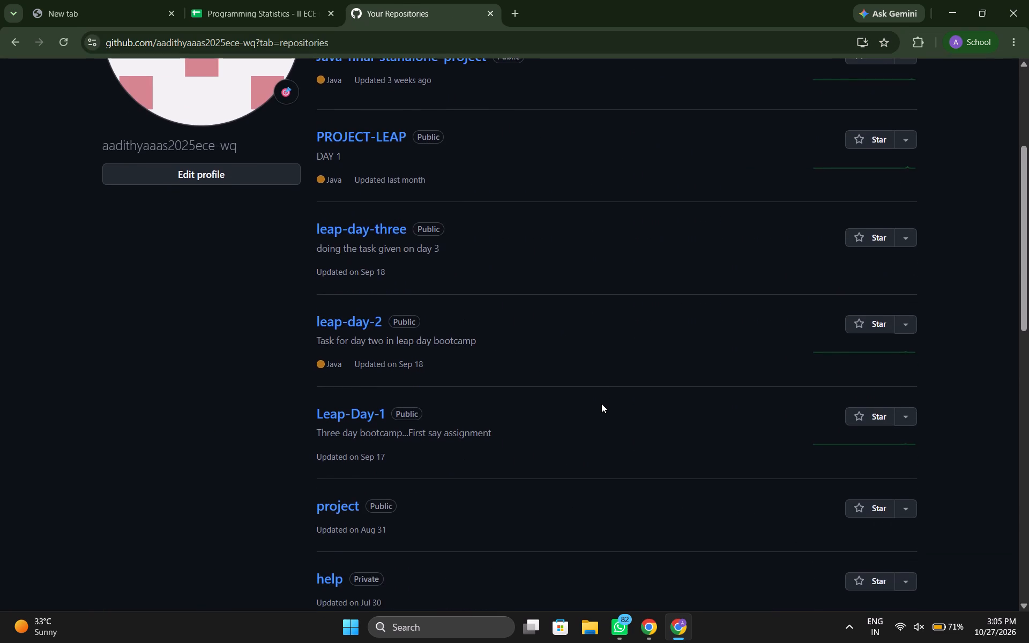
pyautogui.scroll(-1, 601, 403)
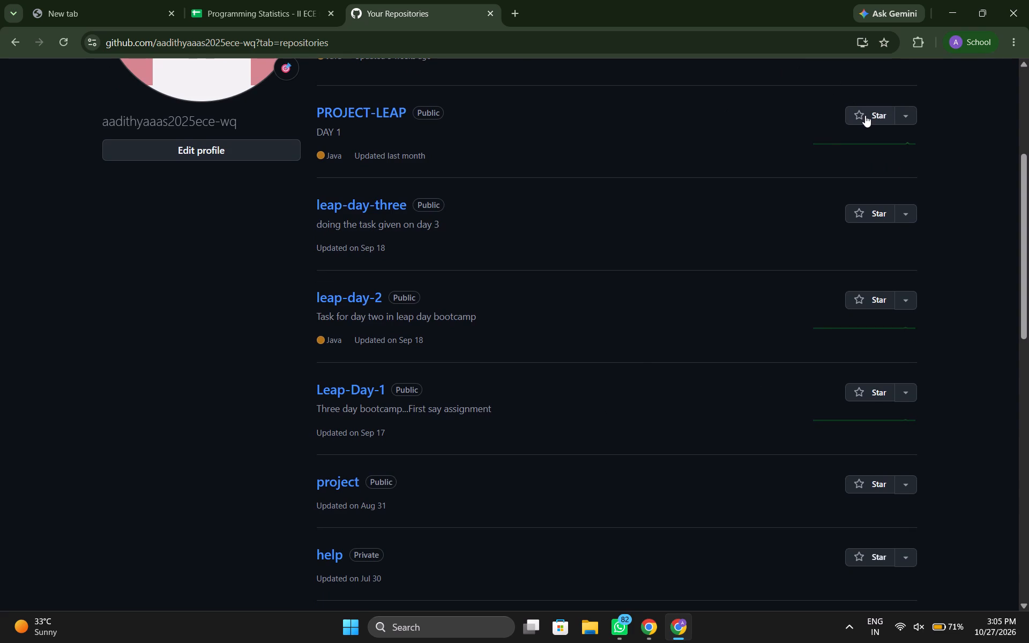
pyautogui.click(374, 107)
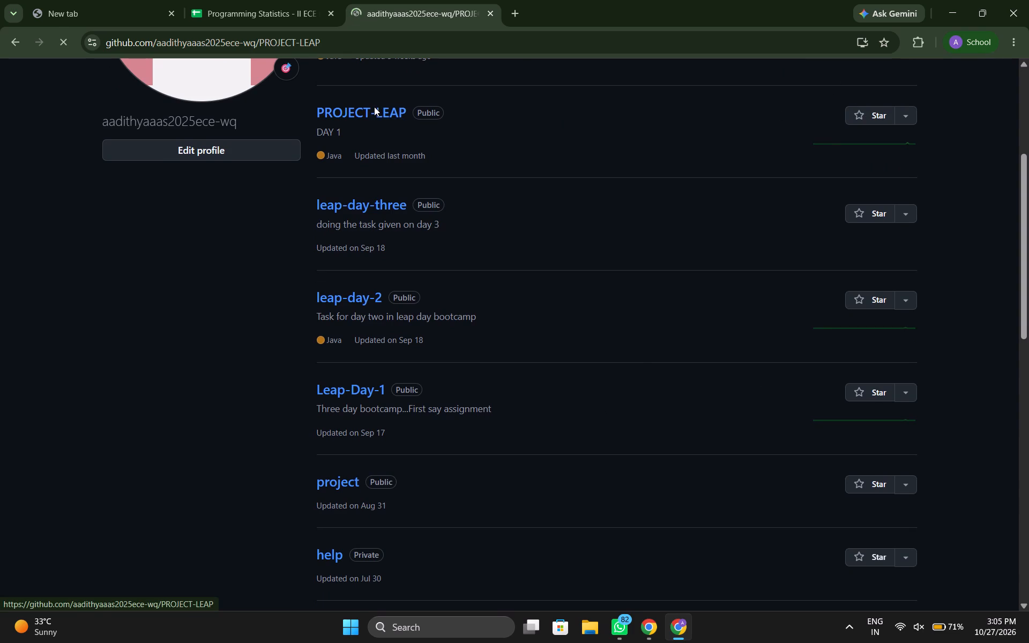
# Copy the PROJECT-LEAP repository's address into the Project Leap Source Code cell T7 of the Programming Statistics spreadsheet and dismiss the split view tip.
pyautogui.moveTo(341, 39); pyautogui.dragTo(90, 32)
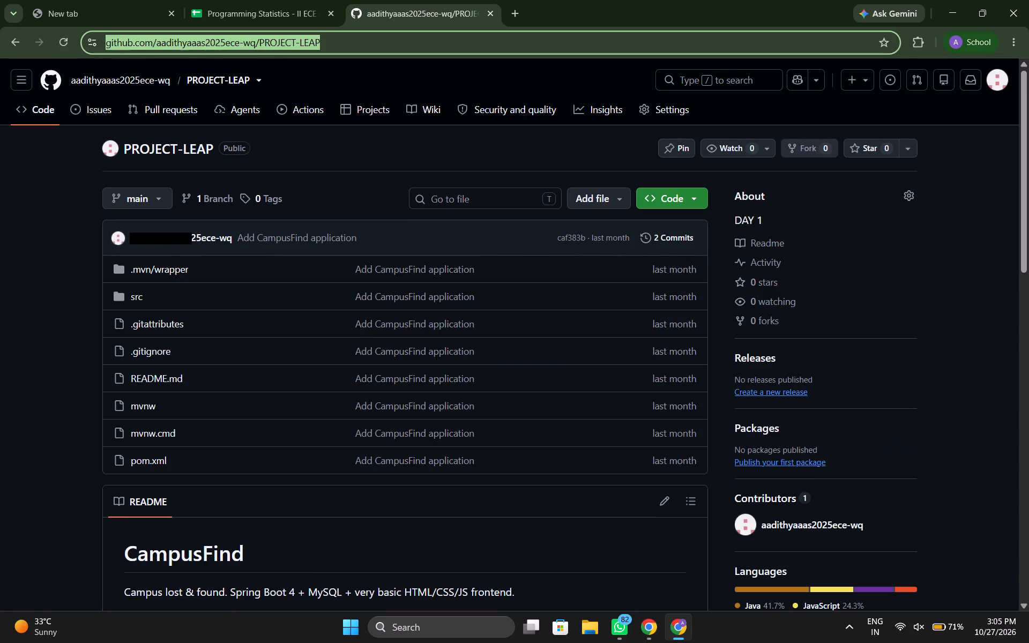
pyautogui.moveTo(90, 32); pyautogui.dragTo(88, 32)
pyautogui.hotkey('ctrl', 'c')
pyautogui.click(282, 0)
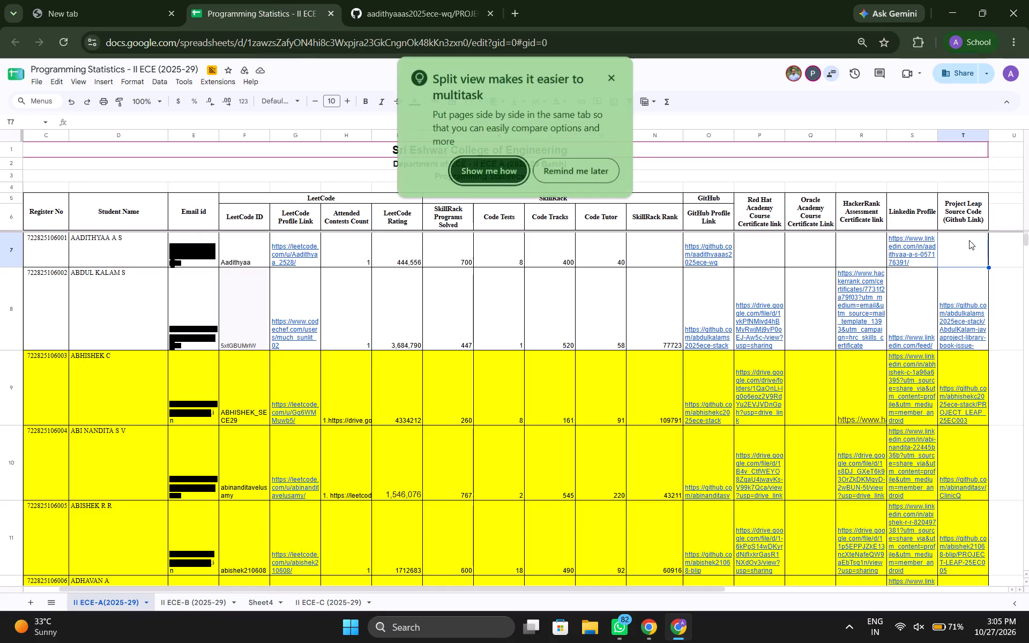
pyautogui.click(962, 237)
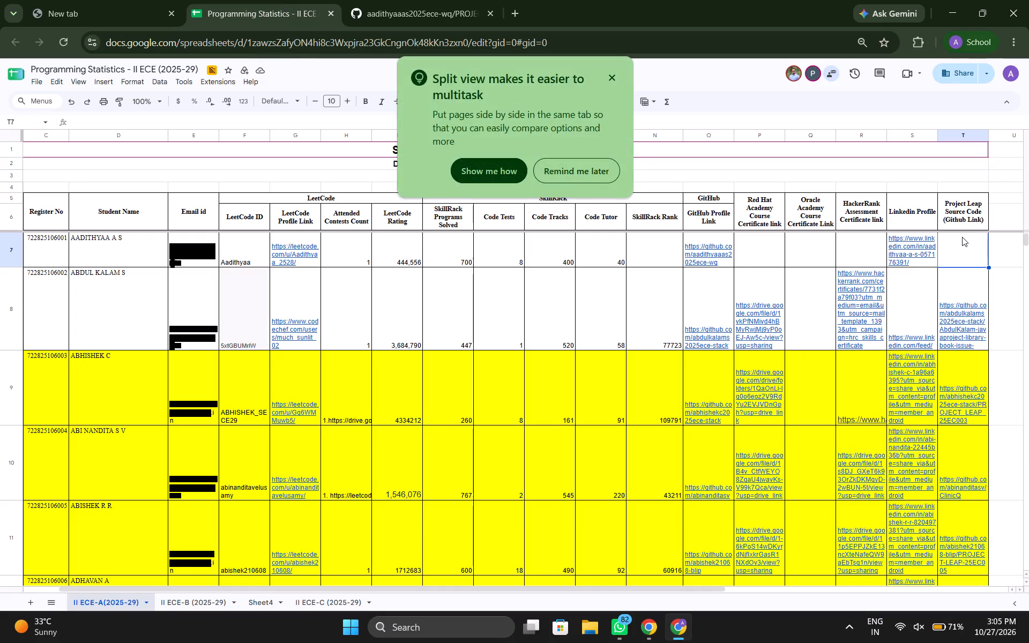
pyautogui.hotkey('ctrl', 'v')
pyautogui.press('Return')
pyautogui.press('Return')
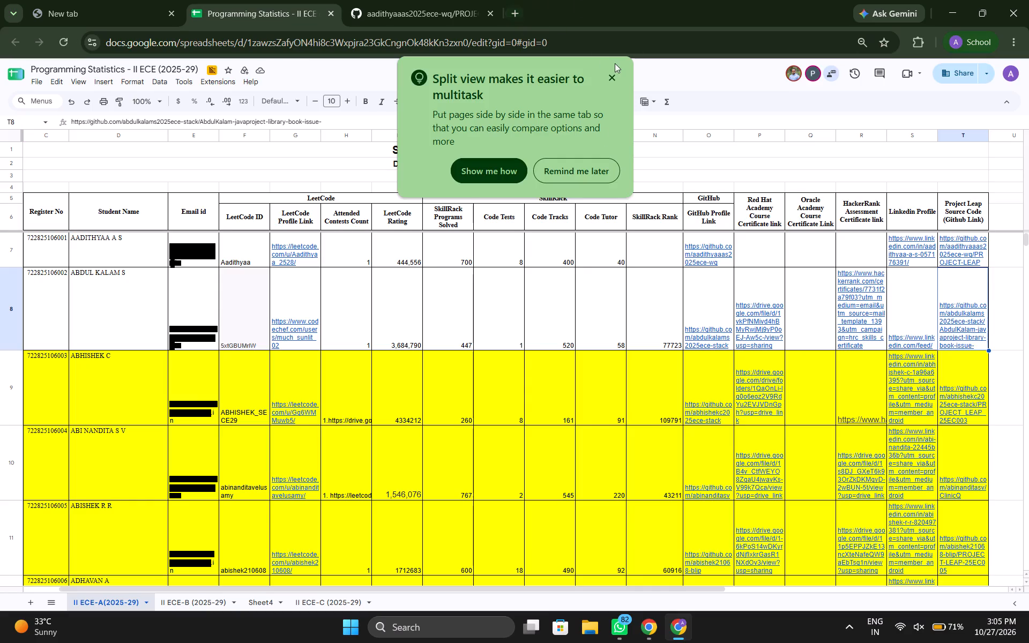
pyautogui.click(609, 80)
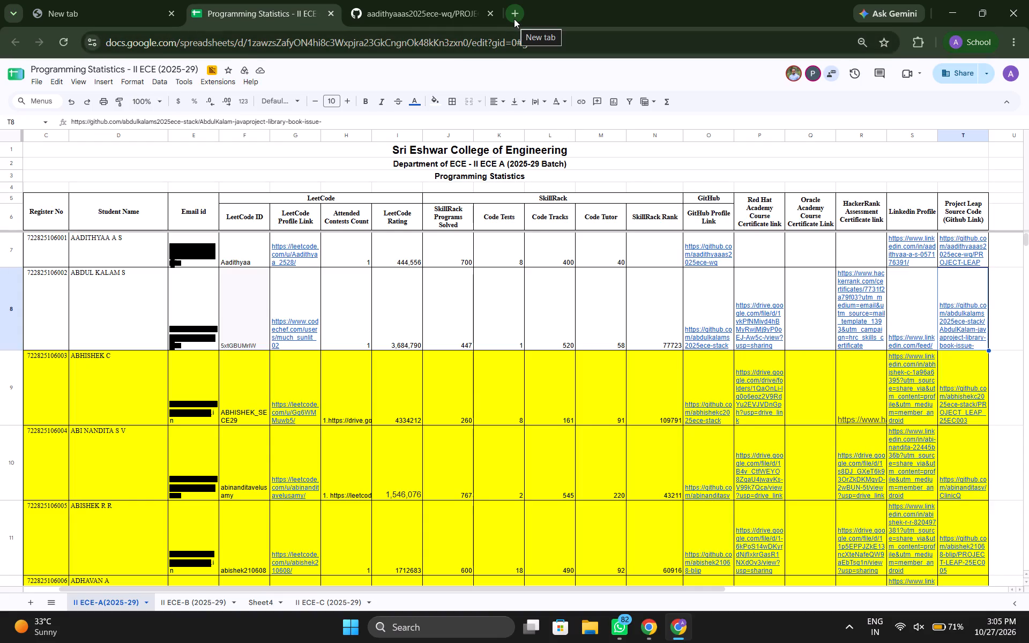
# Search for drive in a new browser tab and open Google Drive from the results.
pyautogui.click(514, 19)
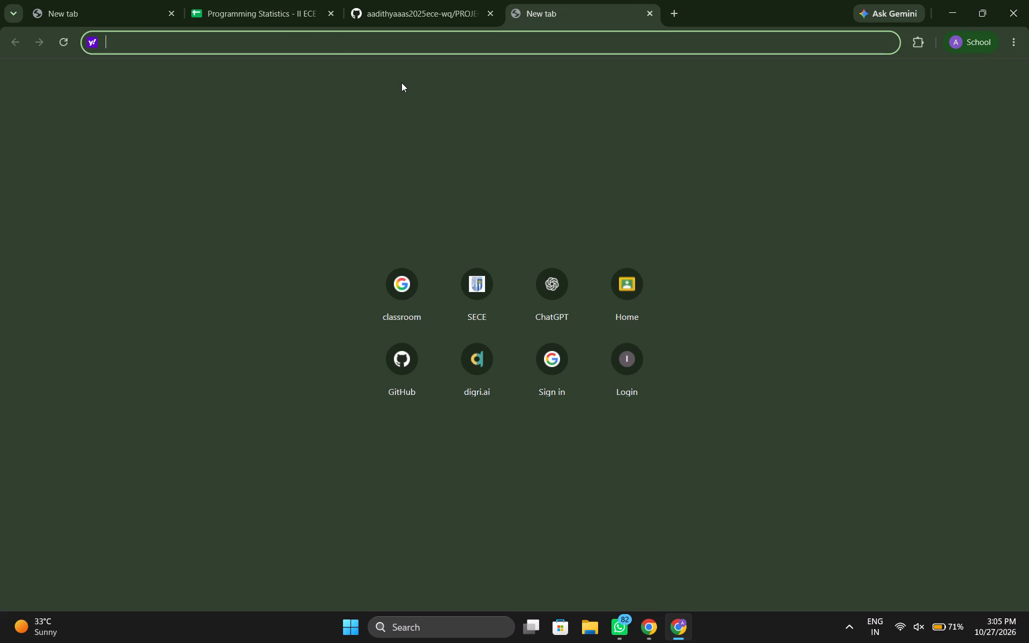
pyautogui.write('dribe')
pyautogui.press('BackSpace')
pyautogui.press('BackSpace')
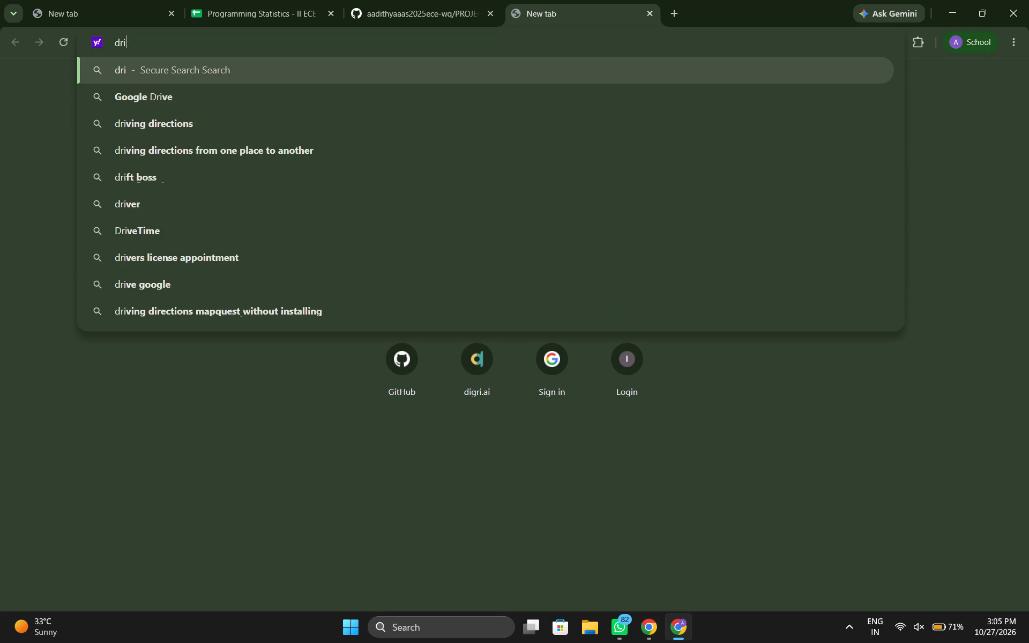
pyautogui.write('ve')
pyautogui.press('Return')
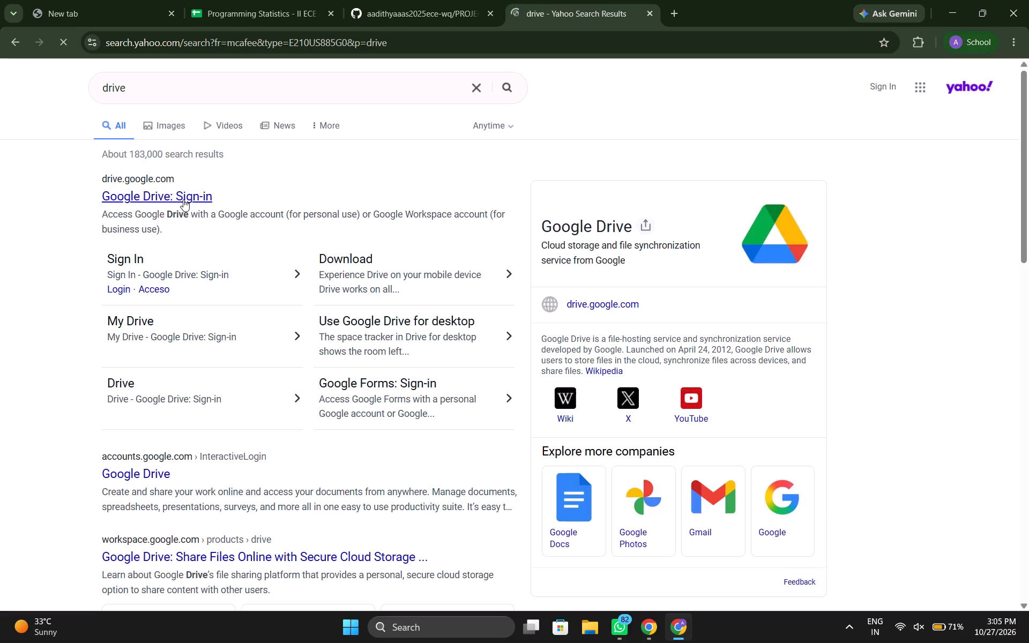
pyautogui.click(183, 199)
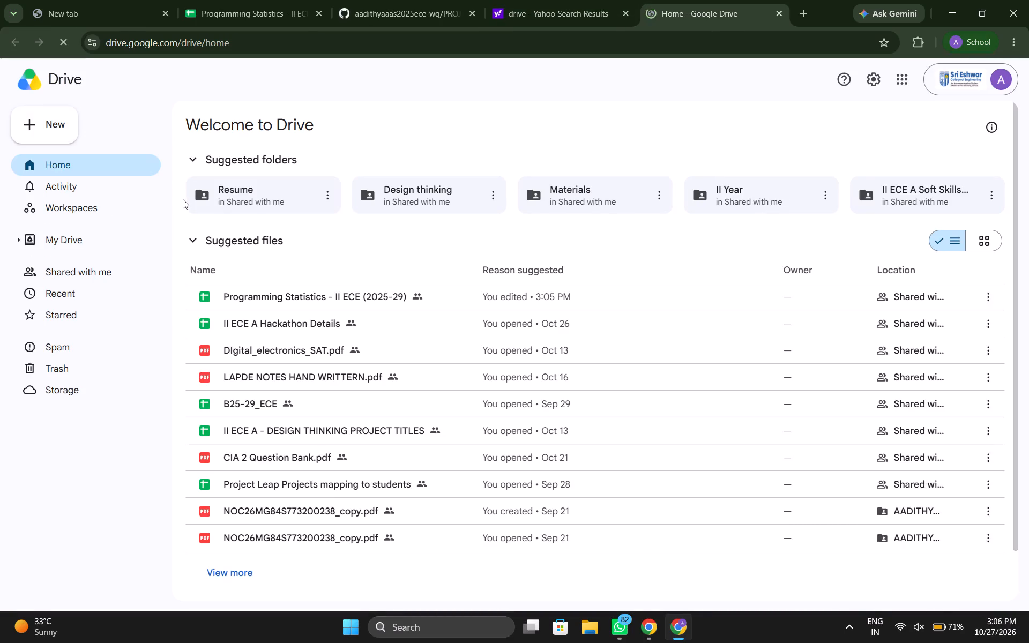
# Create a new folder named java\ in My Drive.
pyautogui.click(43, 130)
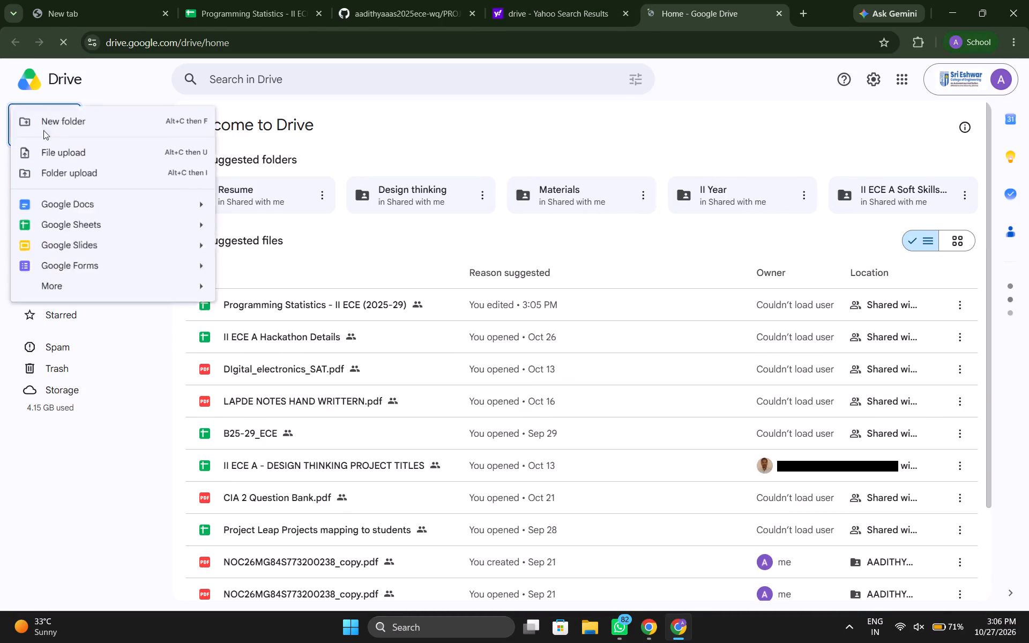
pyautogui.click(126, 129)
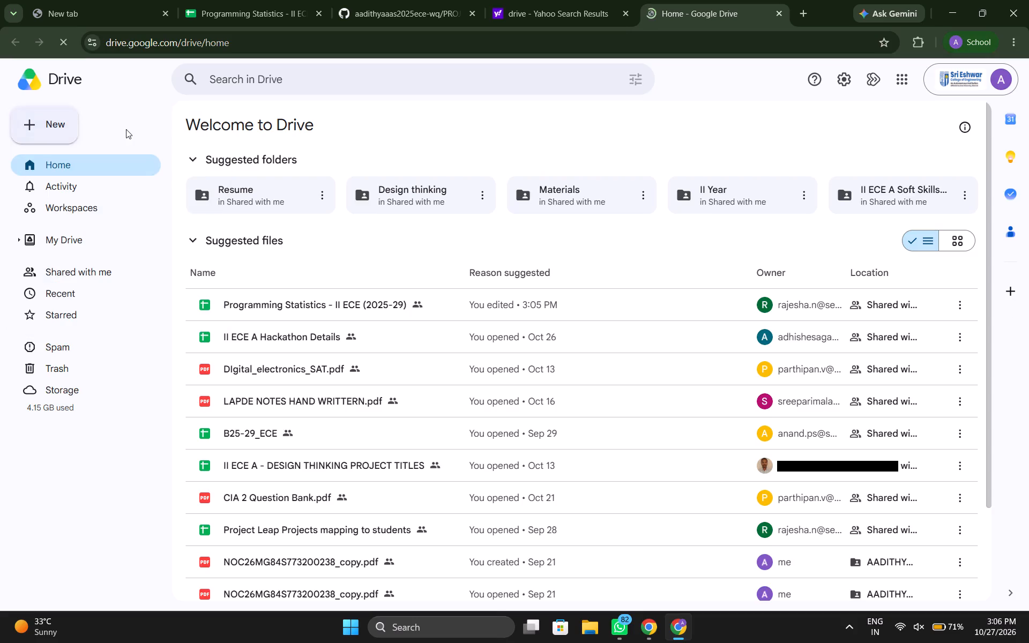
pyautogui.press('BackSpace')
pyautogui.write('java')
pyautogui.press('Return')
pyautogui.press('\\')
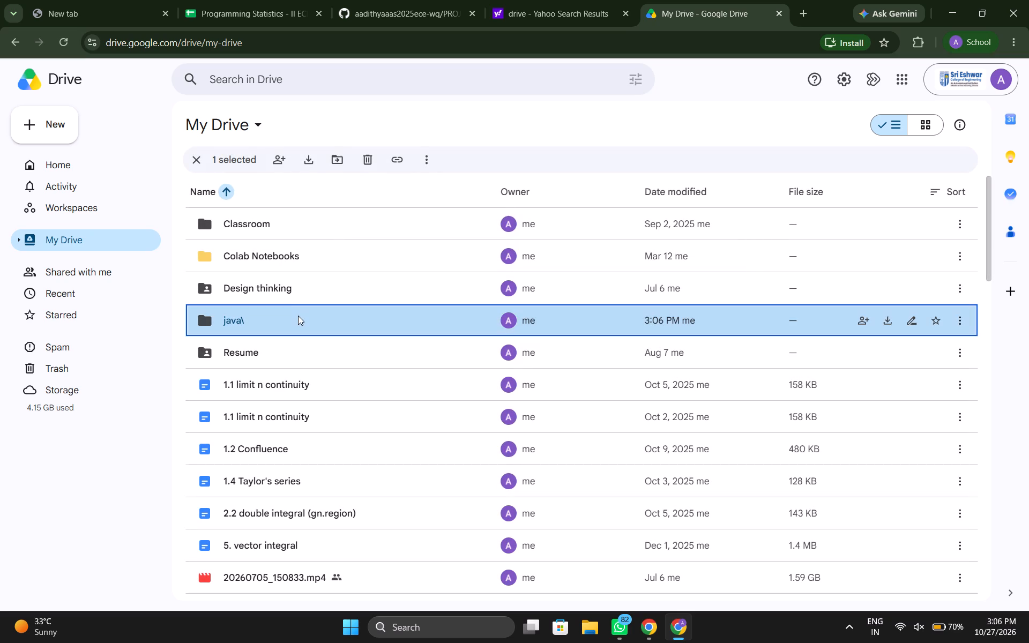
# Open the java\ folder and upload the java_basic certificate PDF from Downloads into it.
pyautogui.doubleClick(298, 316)
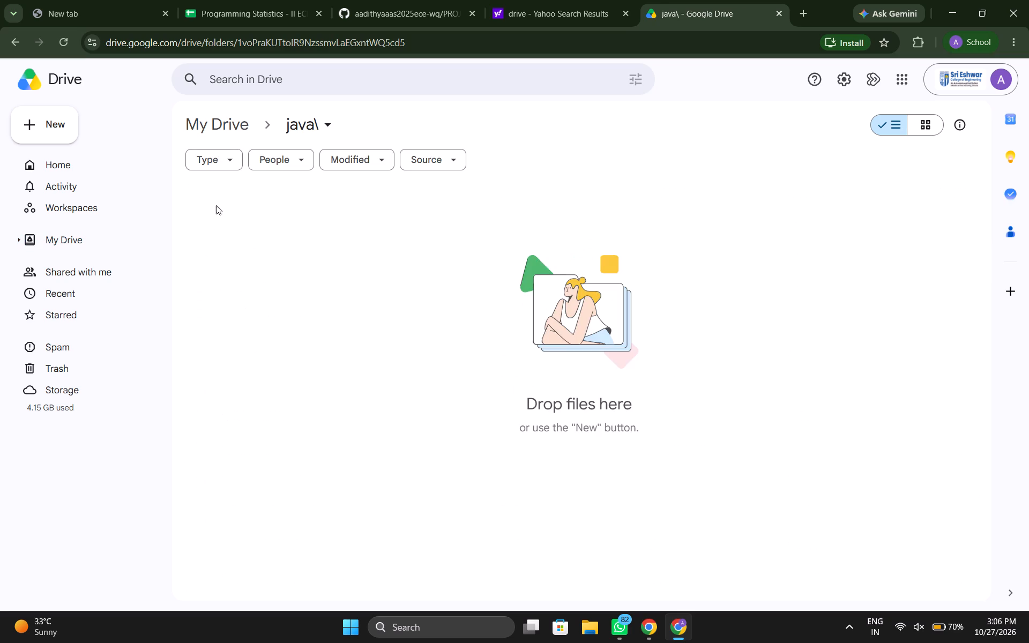
pyautogui.click(48, 120)
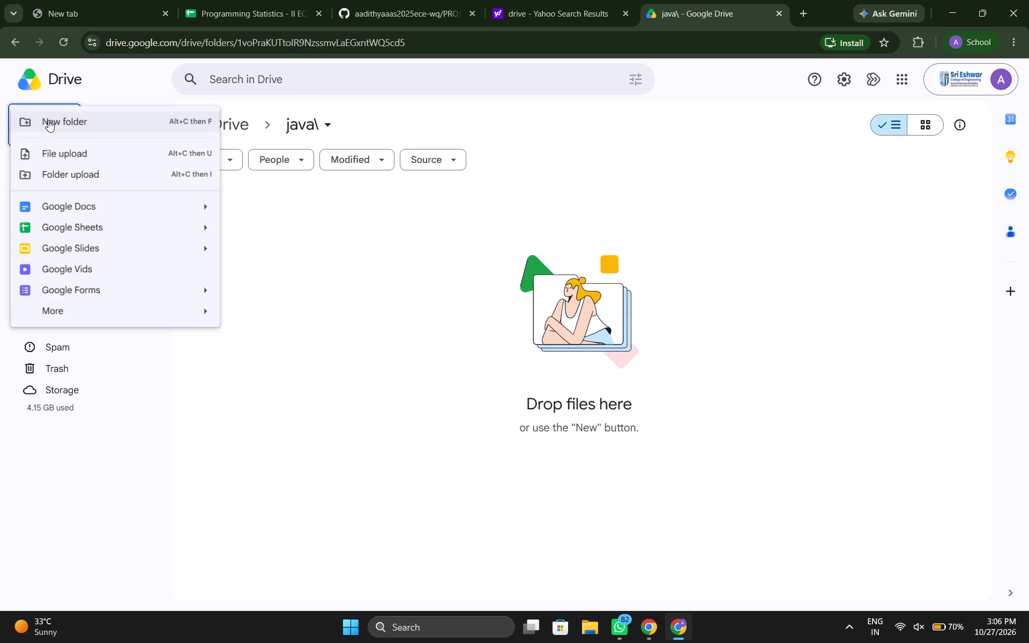
pyautogui.click(81, 148)
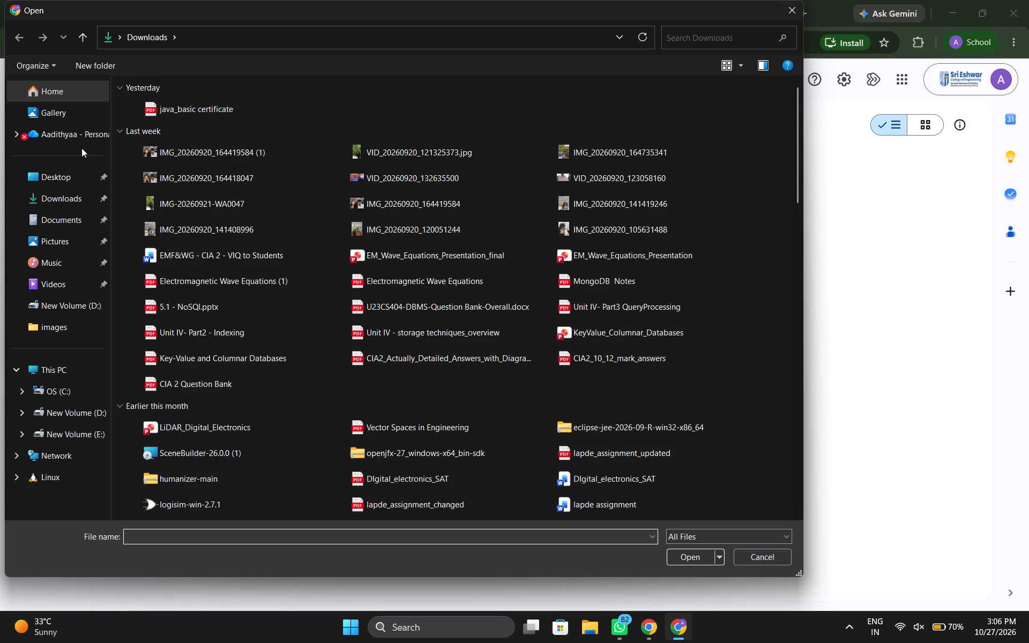
pyautogui.click(170, 113)
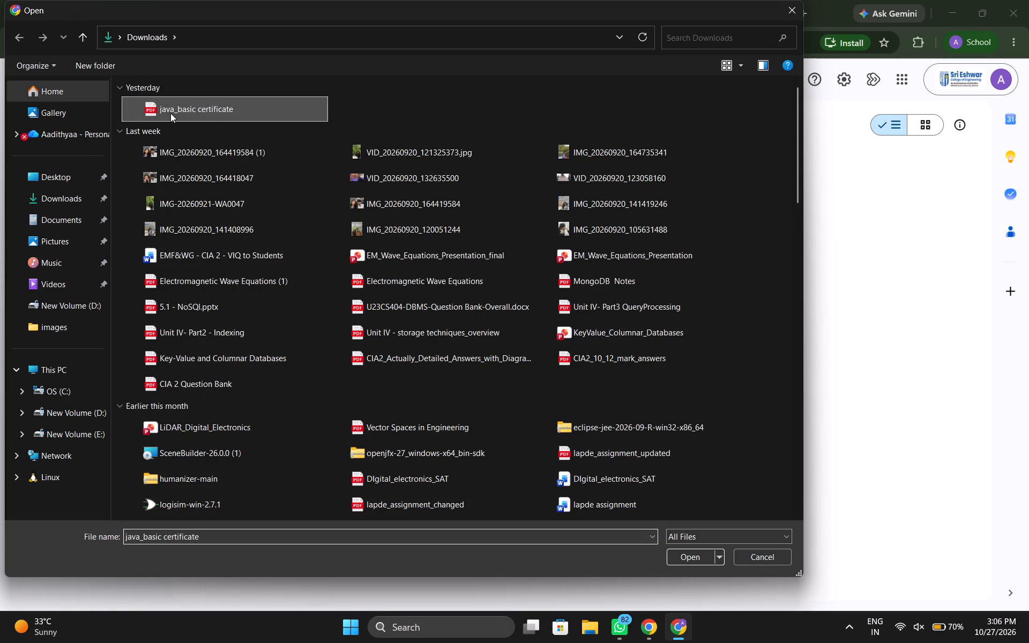
pyautogui.click(696, 549)
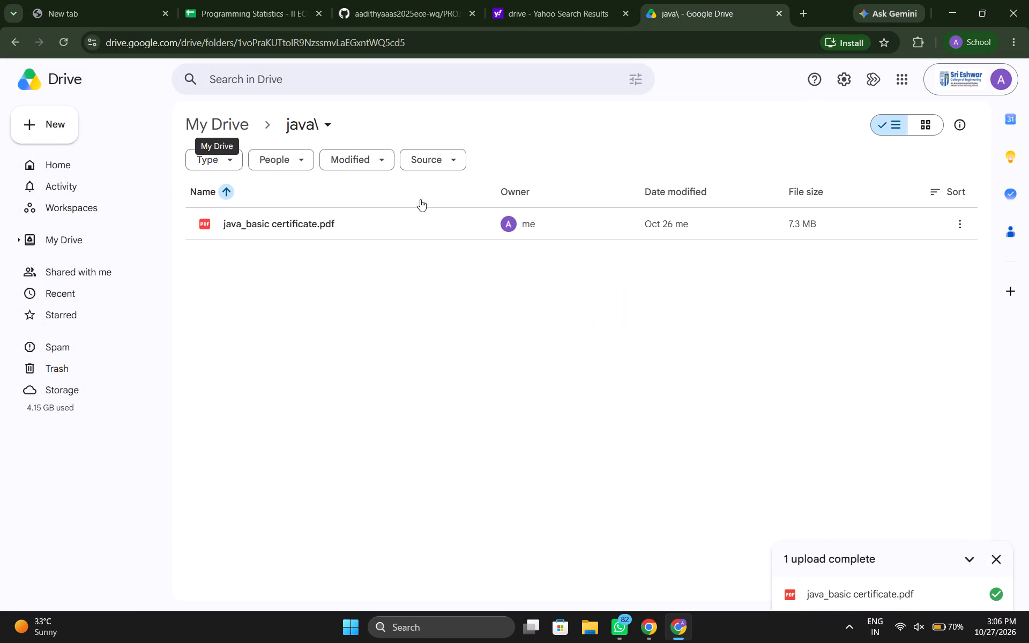
# Preview the uploaded java_basic certificate.pdf to check its content, and close the preview.
pyautogui.doubleClick(411, 223)
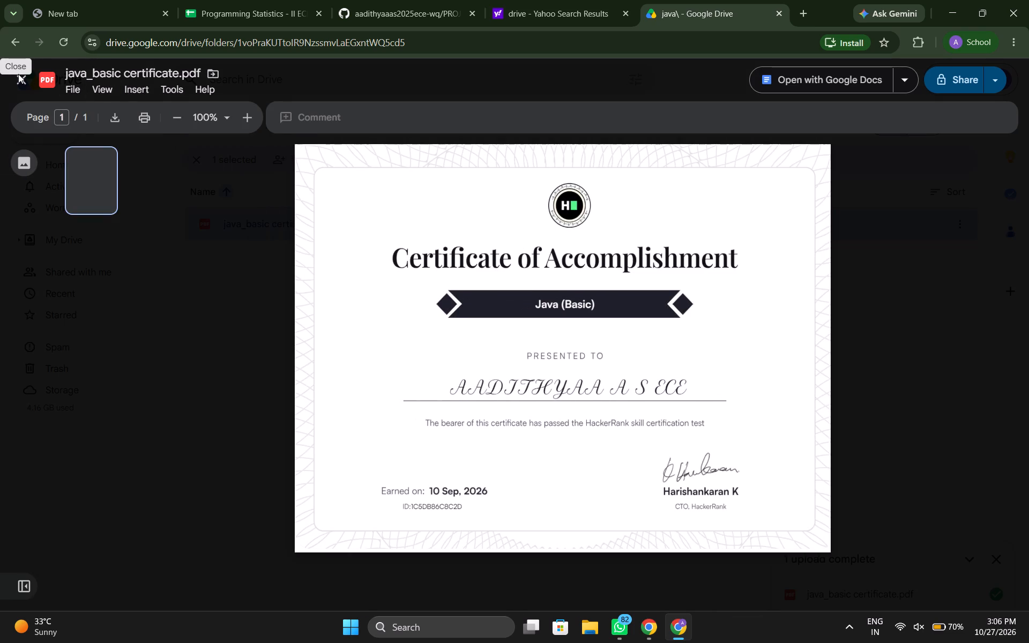
pyautogui.click(18, 74)
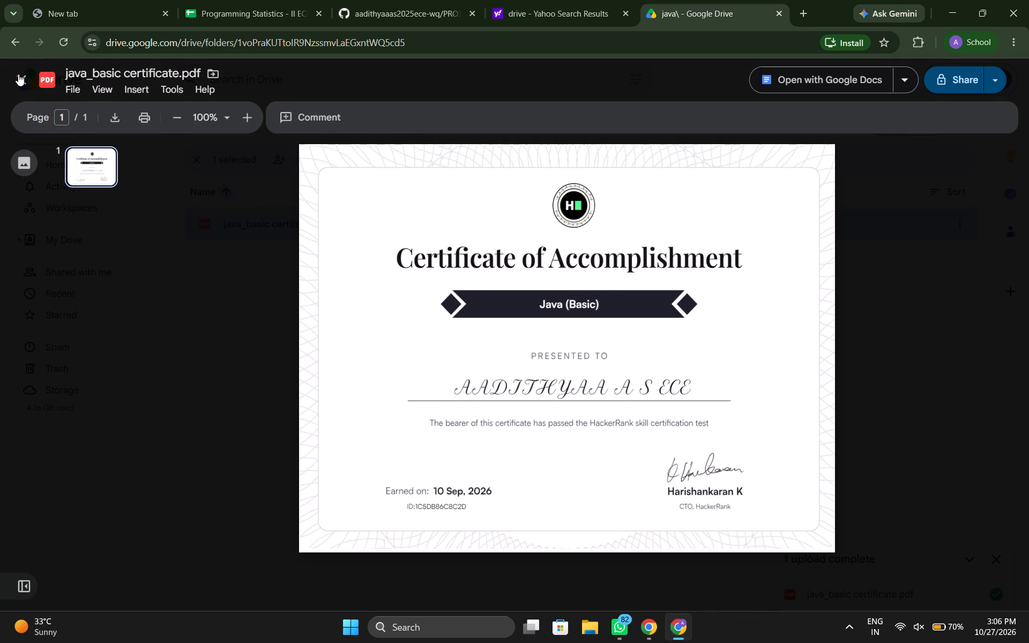
pyautogui.click(18, 74)
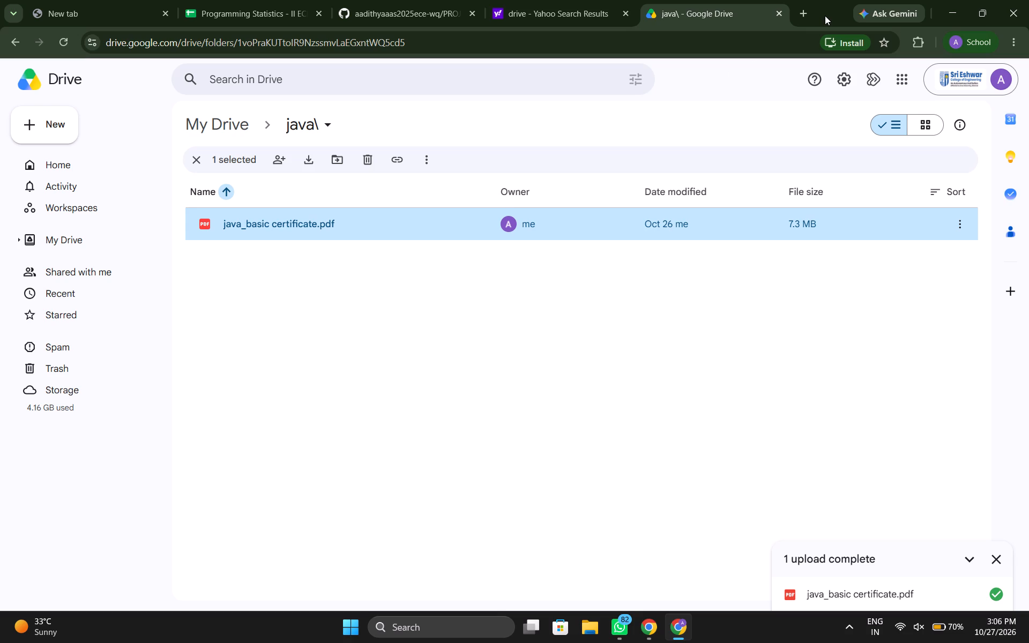
# Search for simplilearn in a new browser tab and open the Simplilearn website from the results.
pyautogui.click(795, 4)
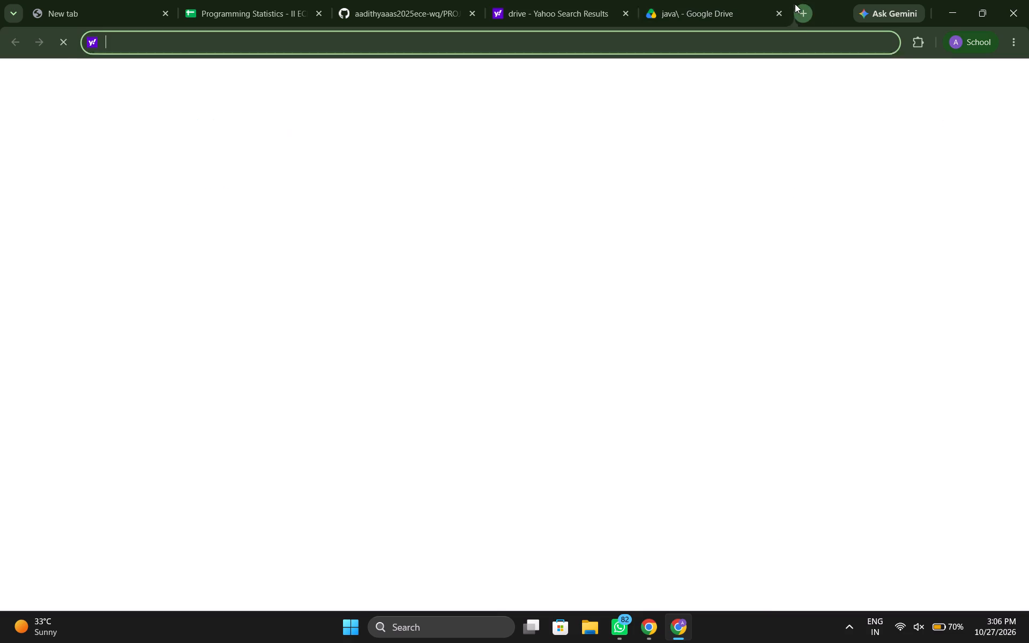
pyautogui.write('simplilearn')
pyautogui.press('Return')
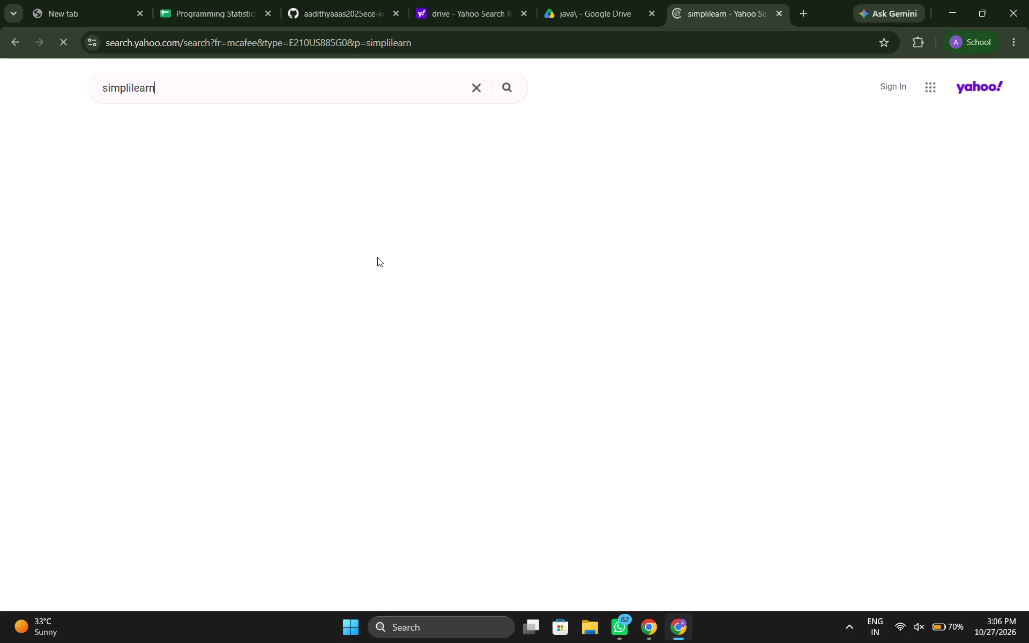
pyautogui.click(211, 212)
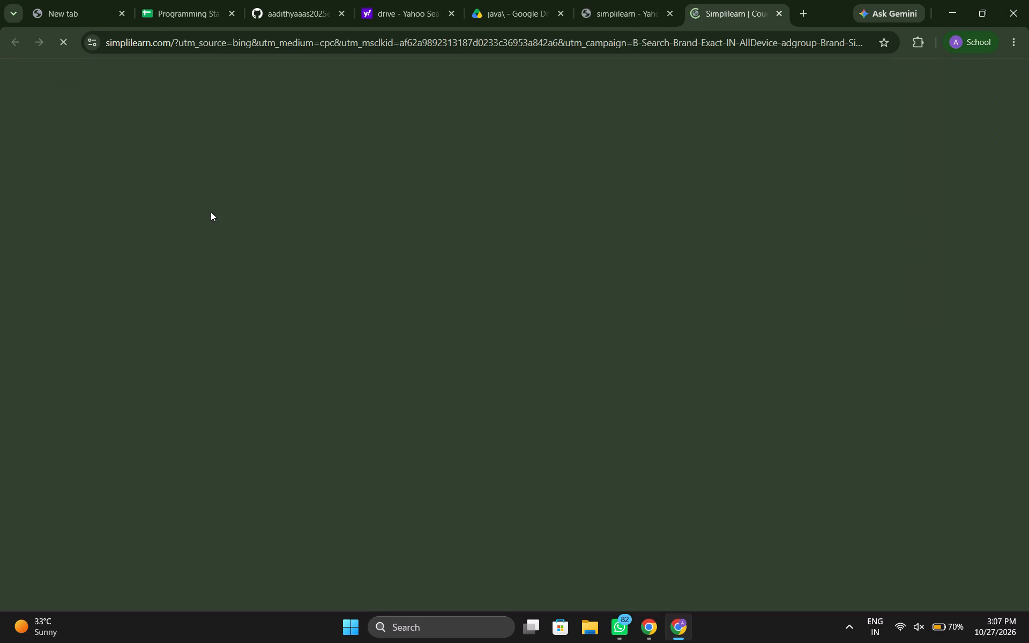
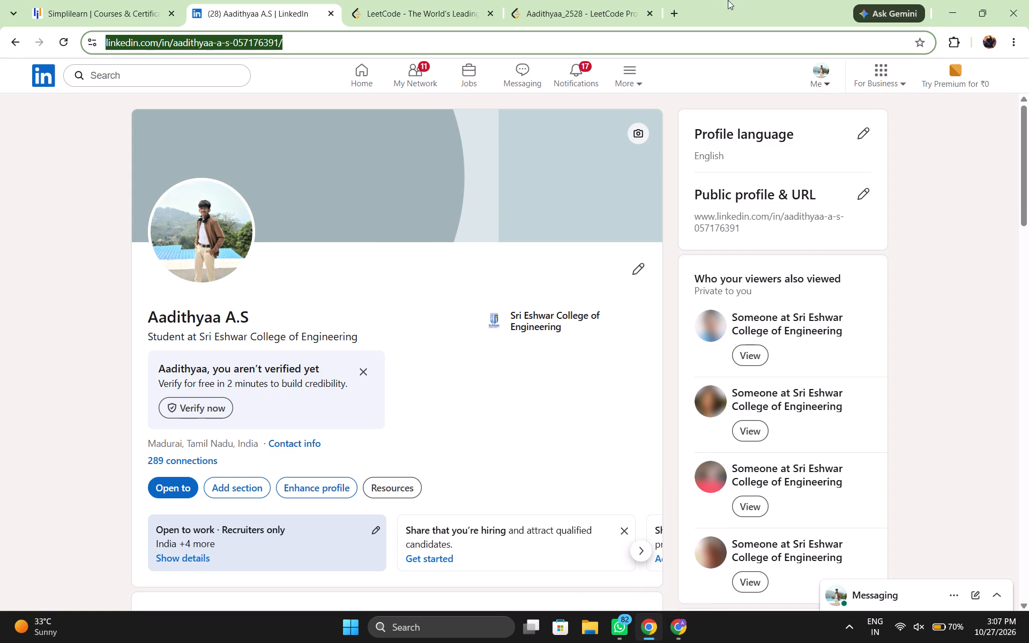
# Open a new blank browser tab.
pyautogui.click(676, 8)
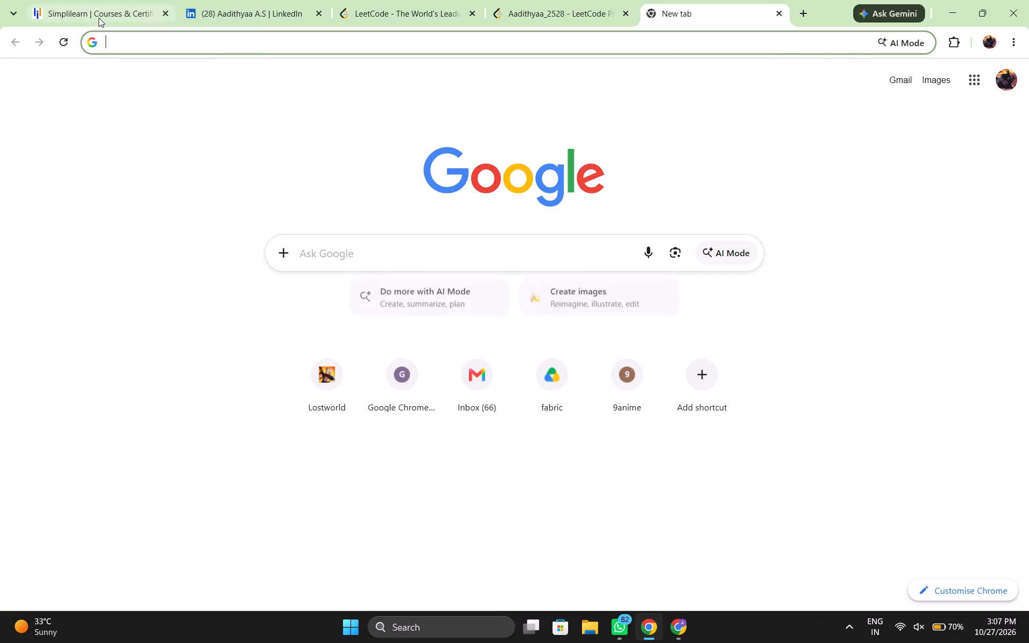
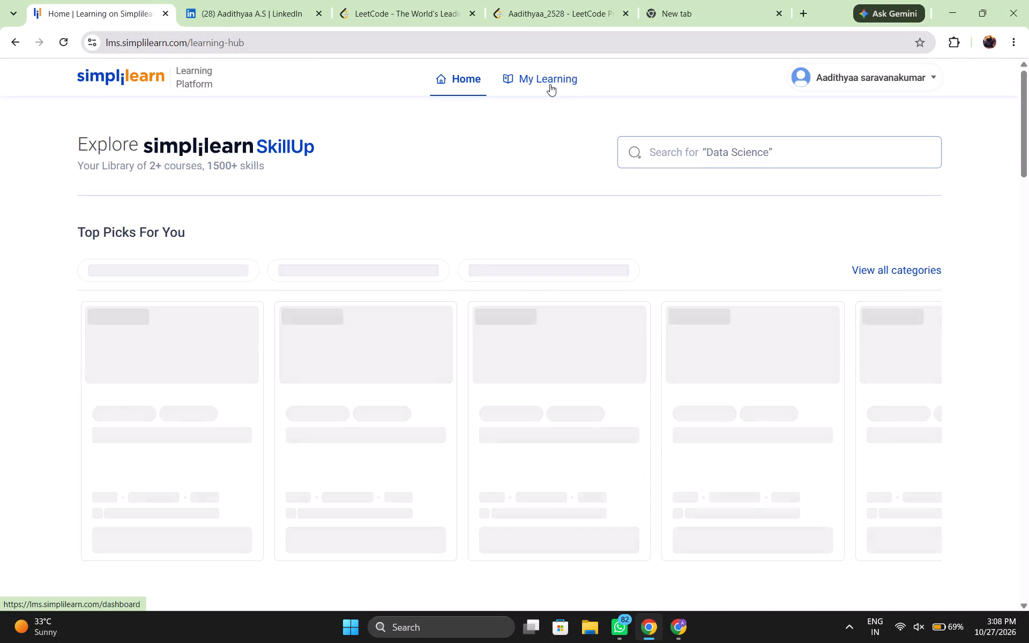
# Dismiss the sale offer and claim the OOPs in Java course certificate from My Learning.
pyautogui.click(671, 243)
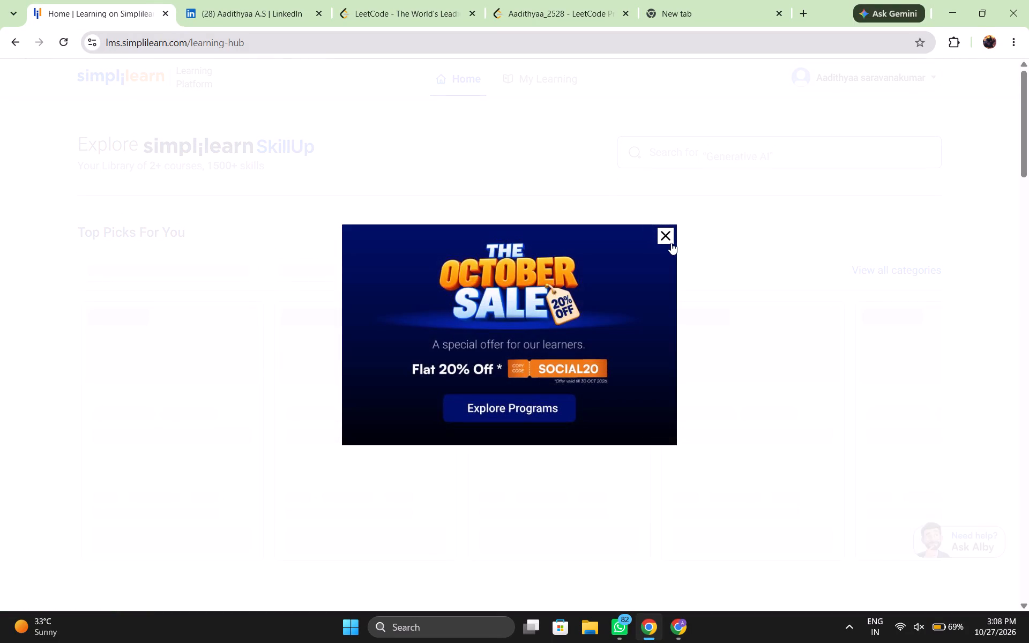
pyautogui.click(529, 75)
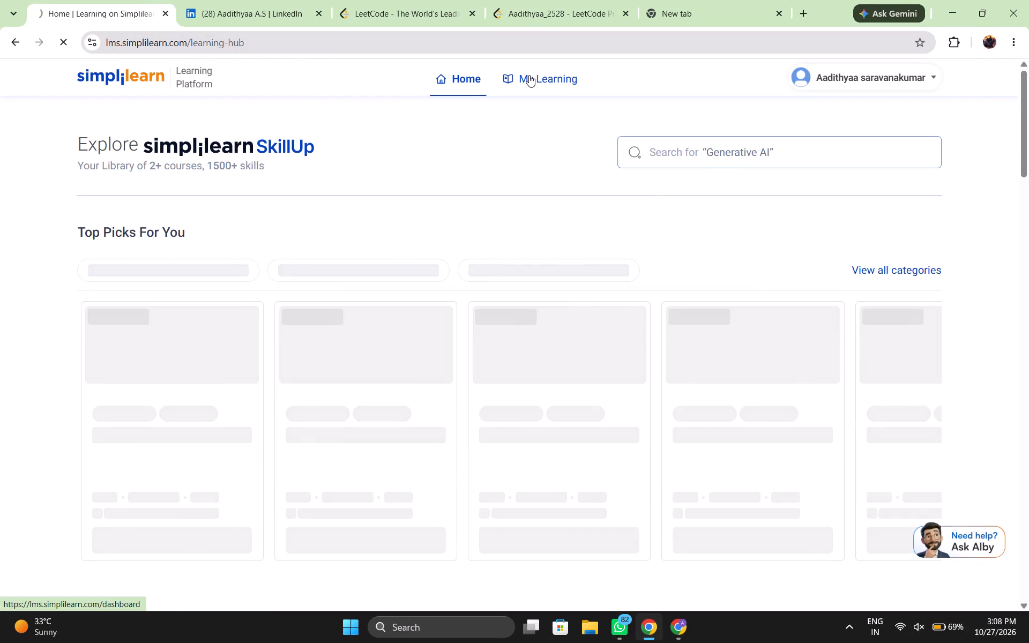
pyautogui.click(529, 75)
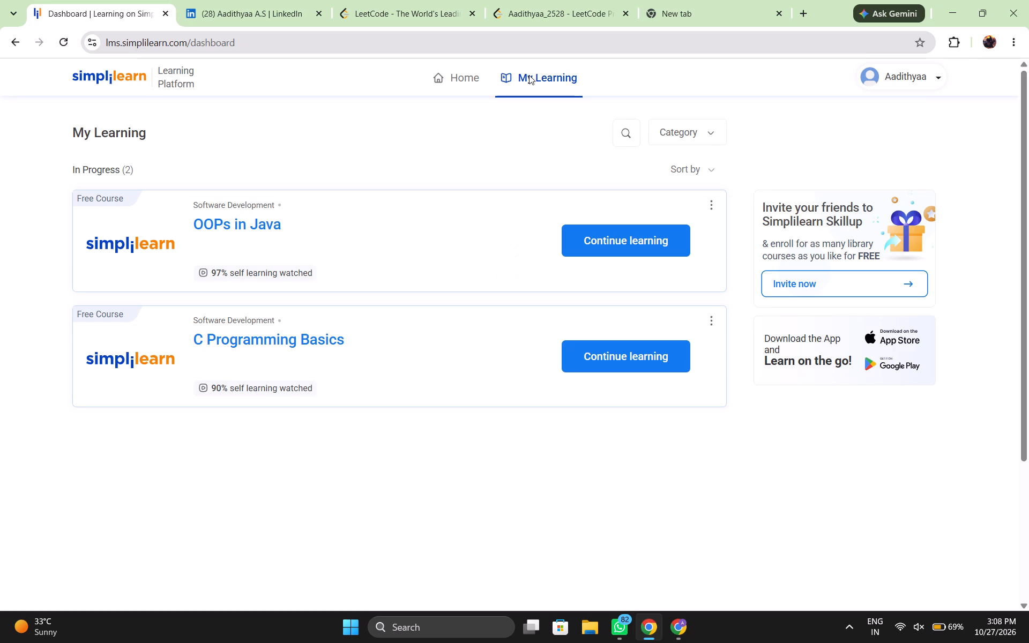
pyautogui.click(658, 243)
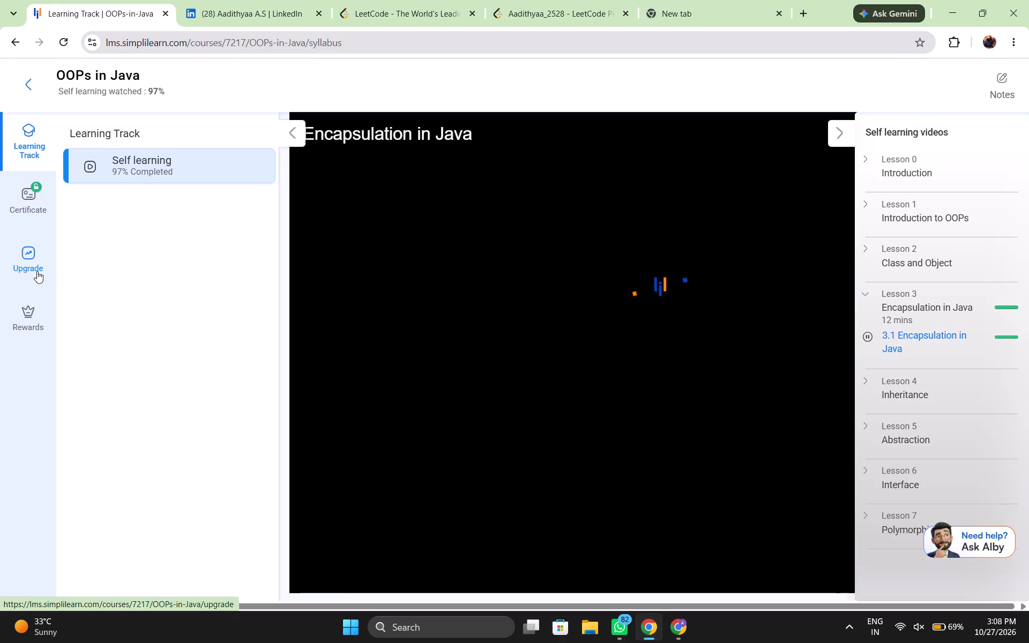
pyautogui.click(25, 200)
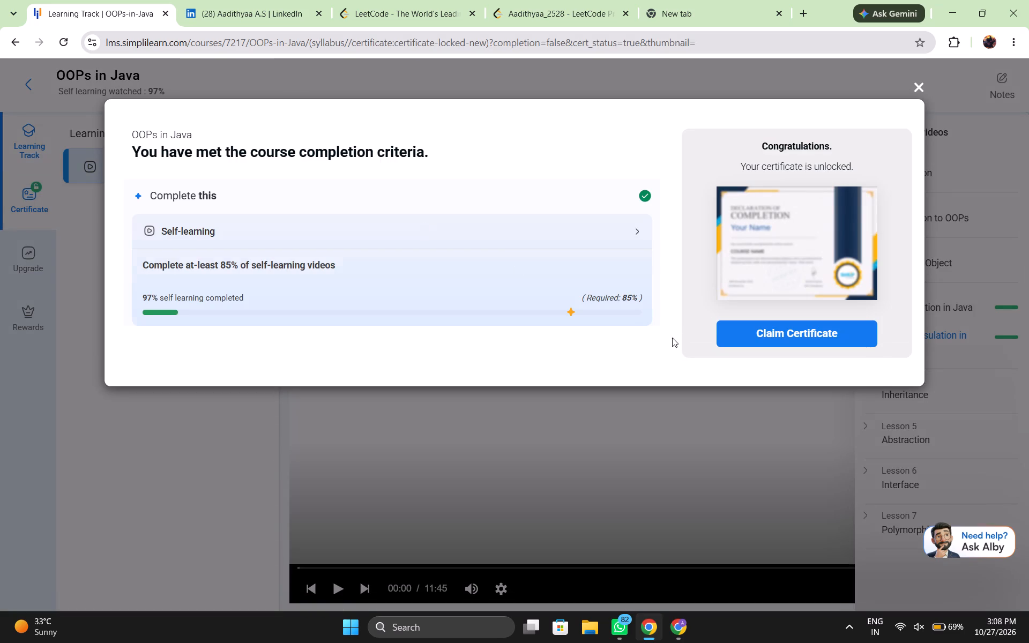
pyautogui.click(763, 328)
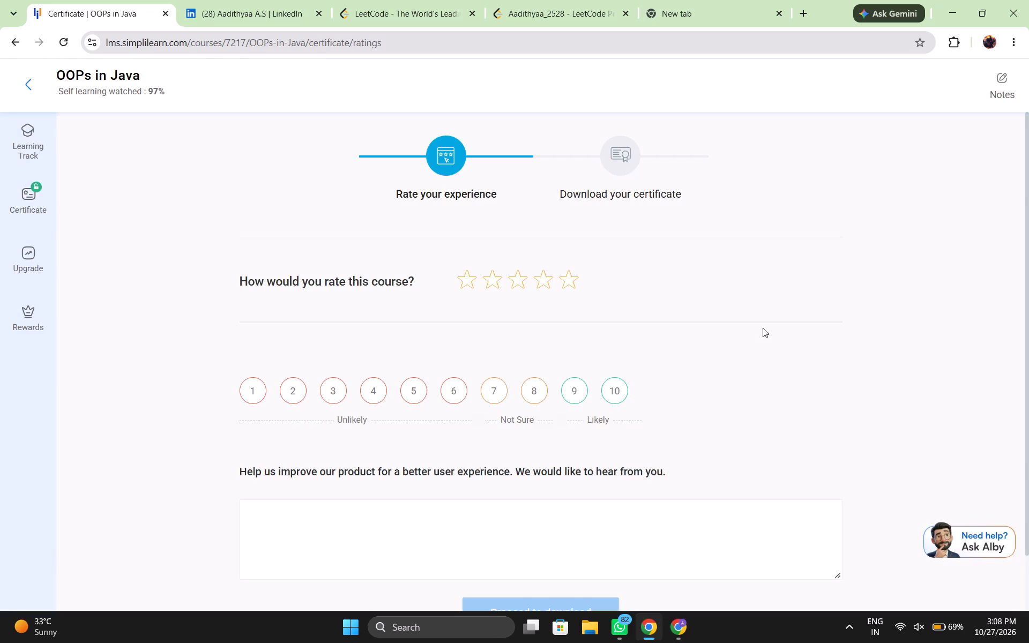
# Rate the course five stars, set the recommendation score to 10, enter the feedback "good" and proceed to the certificate download.
pyautogui.scroll(-2, 644, 311)
pyautogui.scroll(1, 644, 316)
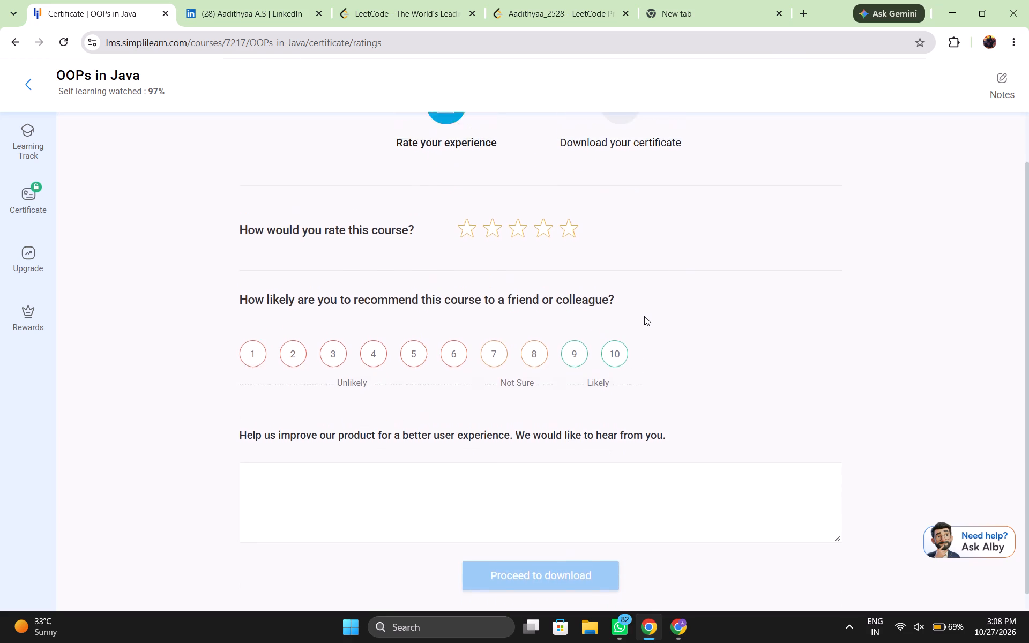
pyautogui.scroll(1, 644, 316)
pyautogui.click(569, 278)
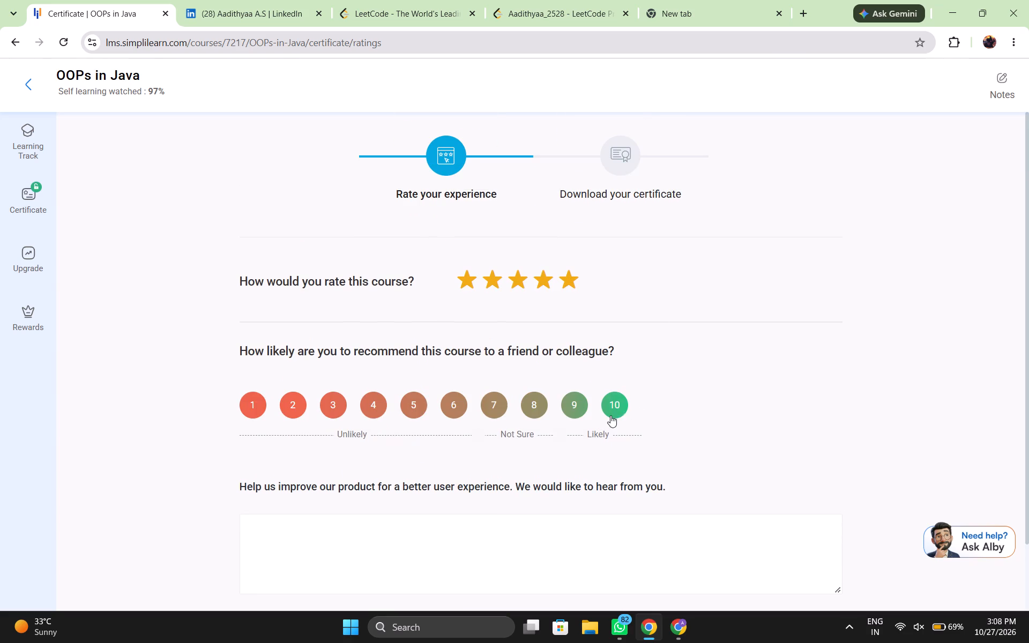
pyautogui.click(614, 412)
pyautogui.scroll(-2, 614, 412)
pyautogui.click(481, 473)
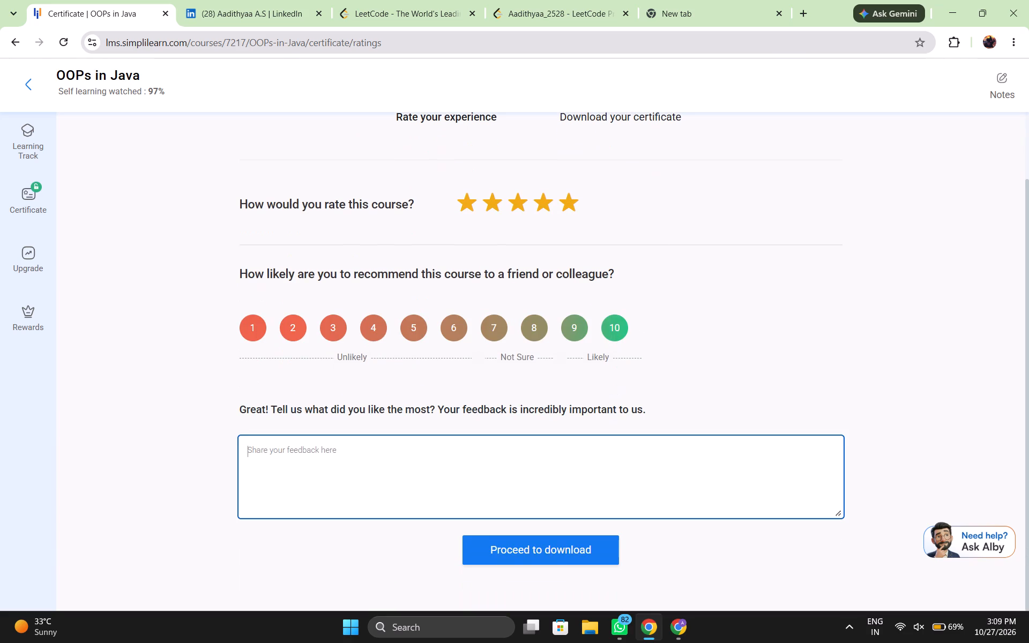
pyautogui.write('good')
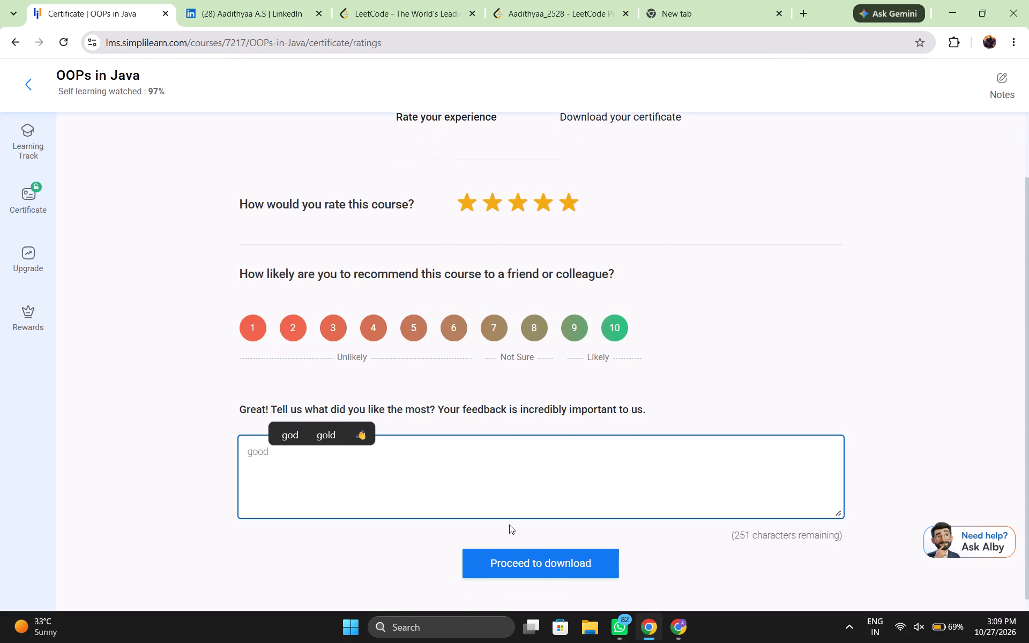
pyautogui.doubleClick(536, 563)
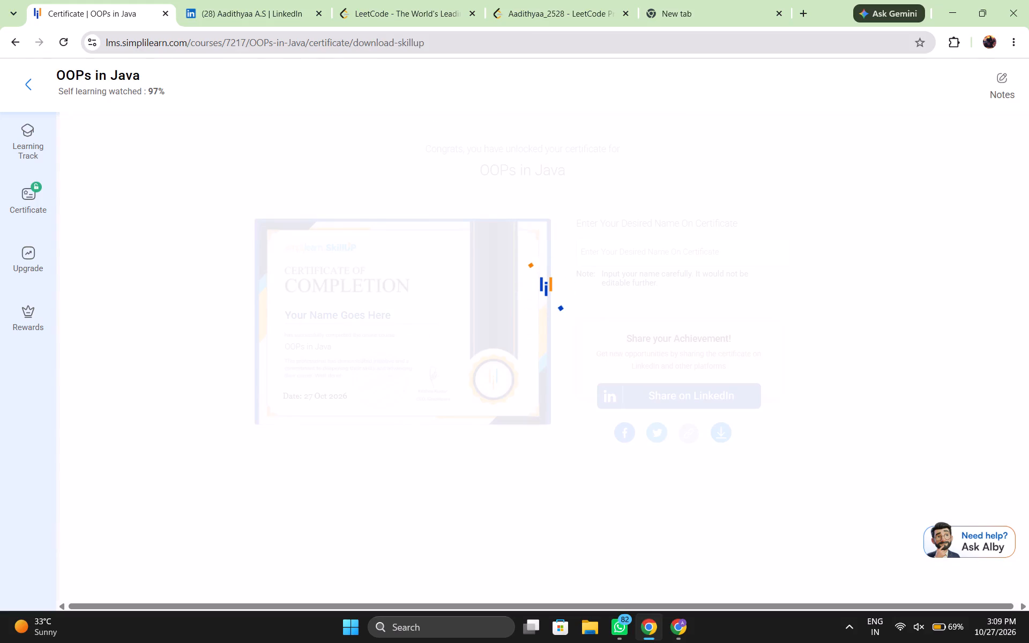
# Enter the student's name on the OOPs in Java certificate and download it as a PDF in a new tab.
pyautogui.click(637, 253)
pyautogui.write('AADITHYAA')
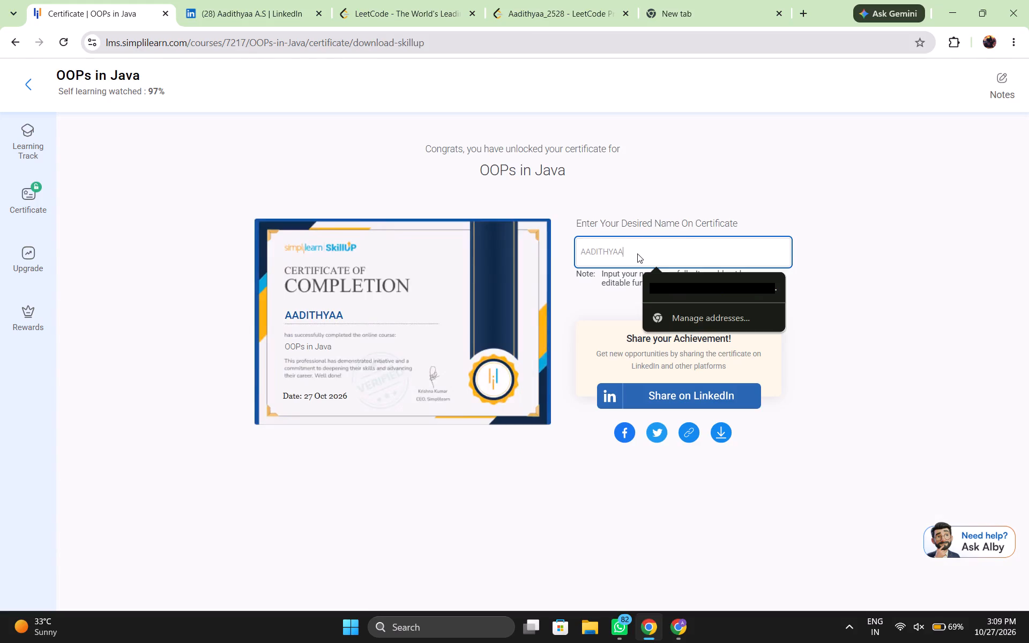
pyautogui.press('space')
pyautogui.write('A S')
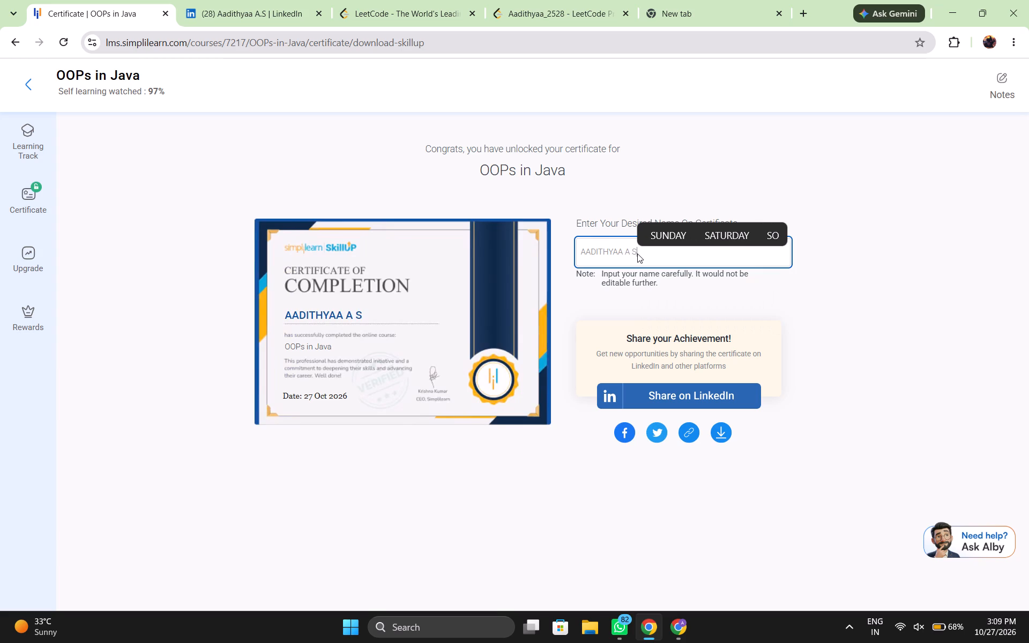
pyautogui.click(721, 437)
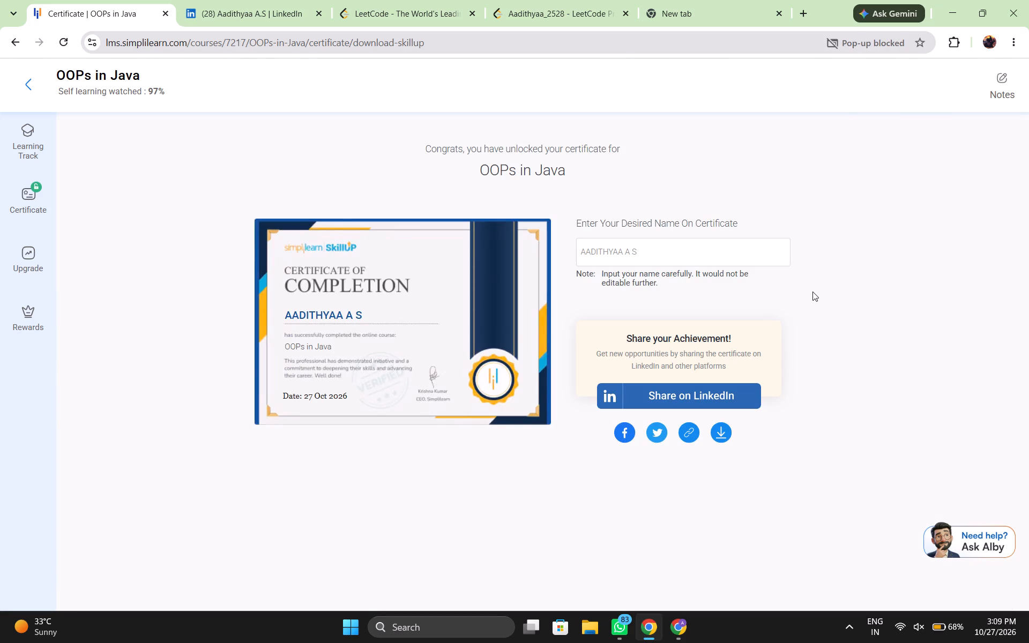
pyautogui.click(715, 431)
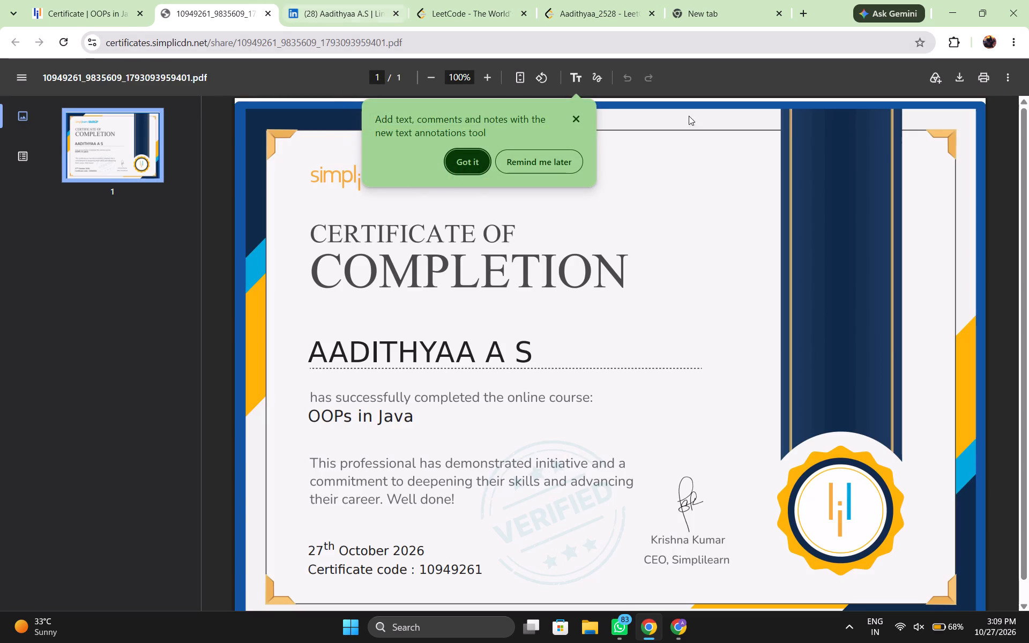
# Save the certificate PDF to the Downloads folder as java_simplileran.
pyautogui.click(961, 74)
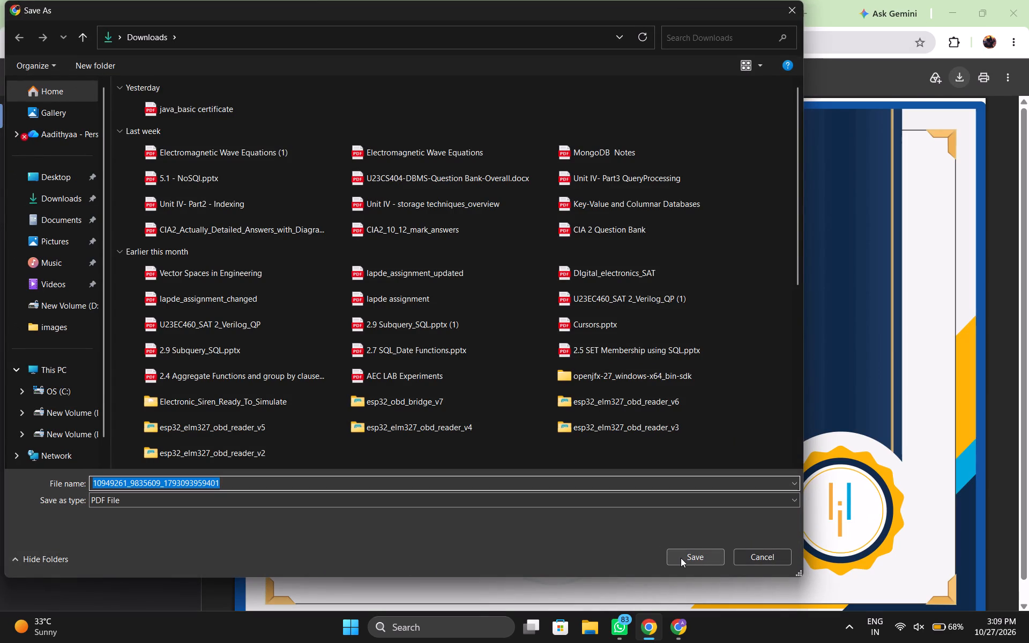
pyautogui.press('BackSpace')
pyautogui.write('java simplileran')
pyautogui.press('Left')
pyautogui.press('Left')
pyautogui.press('Left')
pyautogui.press('Left')
pyautogui.press('Left')
pyautogui.press('Left')
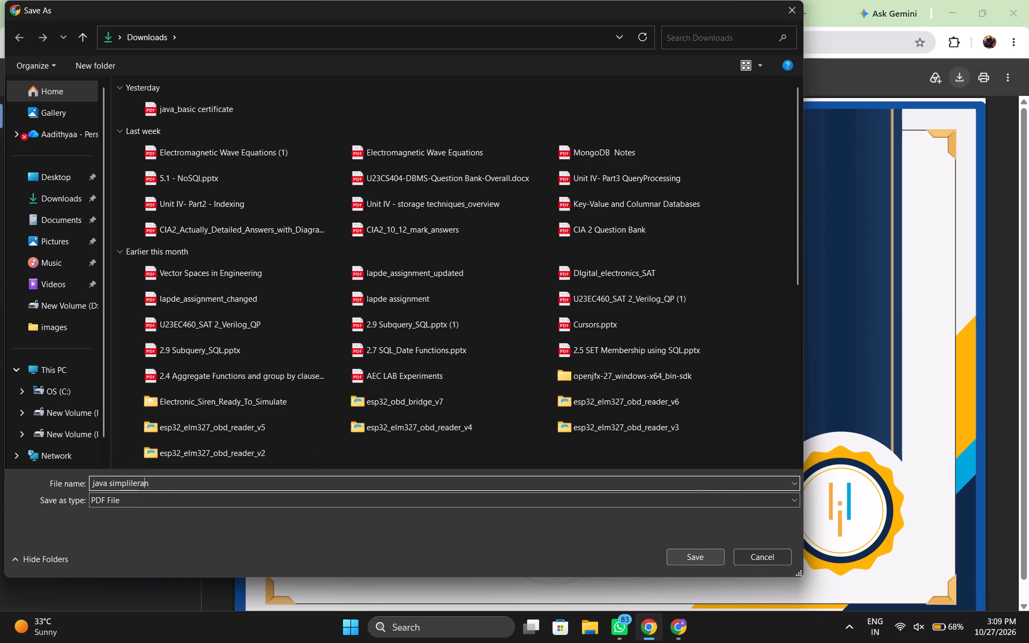
pyautogui.press('Left')
pyautogui.press('Left')
pyautogui.press('Left')
pyautogui.press('Left')
pyautogui.press('Left')
pyautogui.press('BackSpace')
pyautogui.hotkey('shift', '_')
pyautogui.click(717, 547)
pyautogui.click(711, 558)
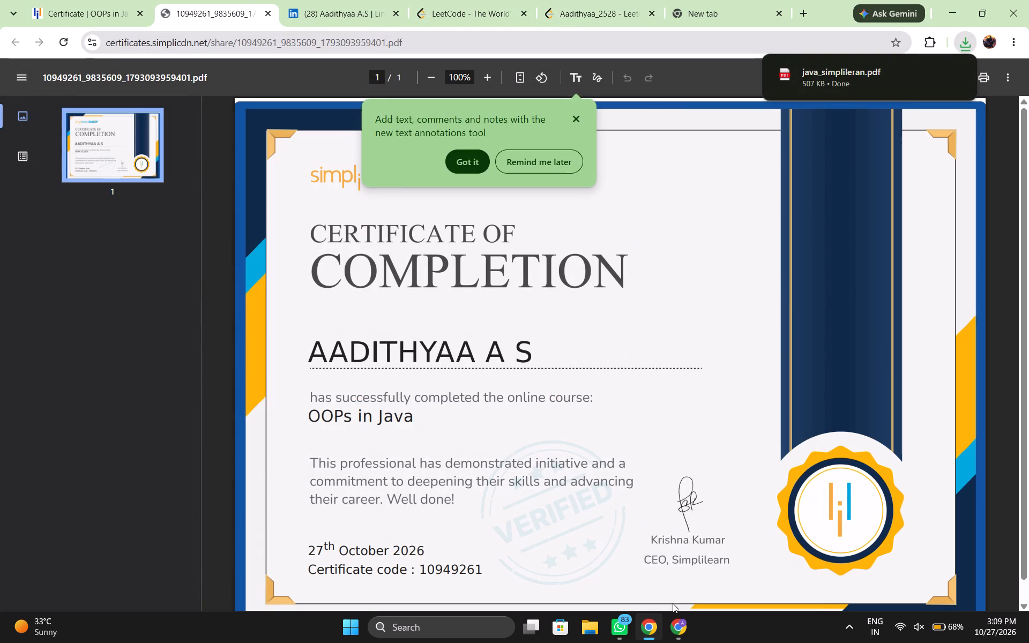
# Switch to the school profile's Google Drive and rename the "java\" folder as java.
pyautogui.click(676, 631)
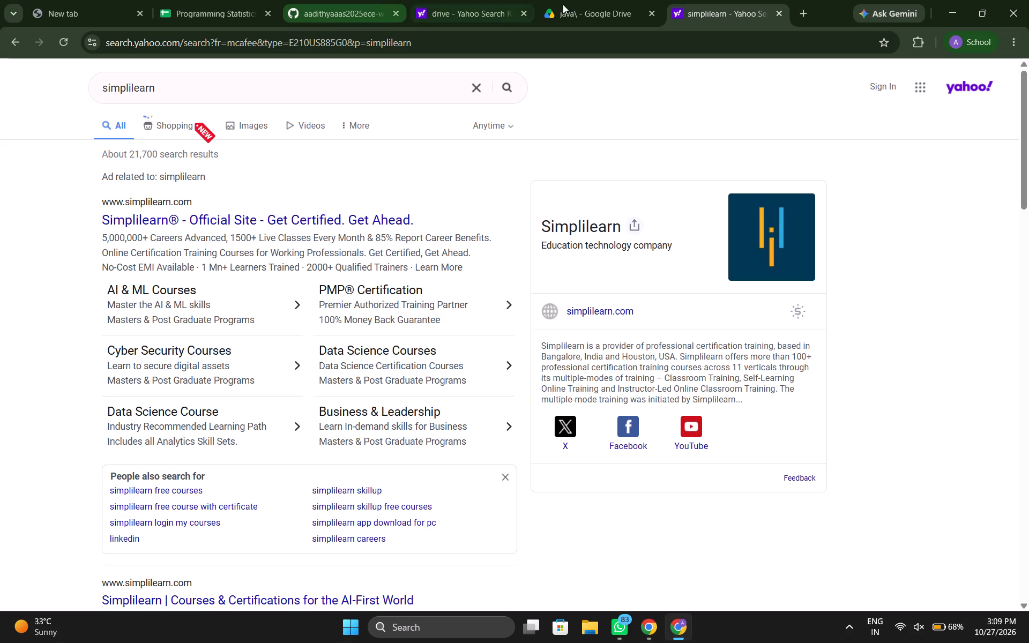
pyautogui.click(609, 0)
pyautogui.click(333, 119)
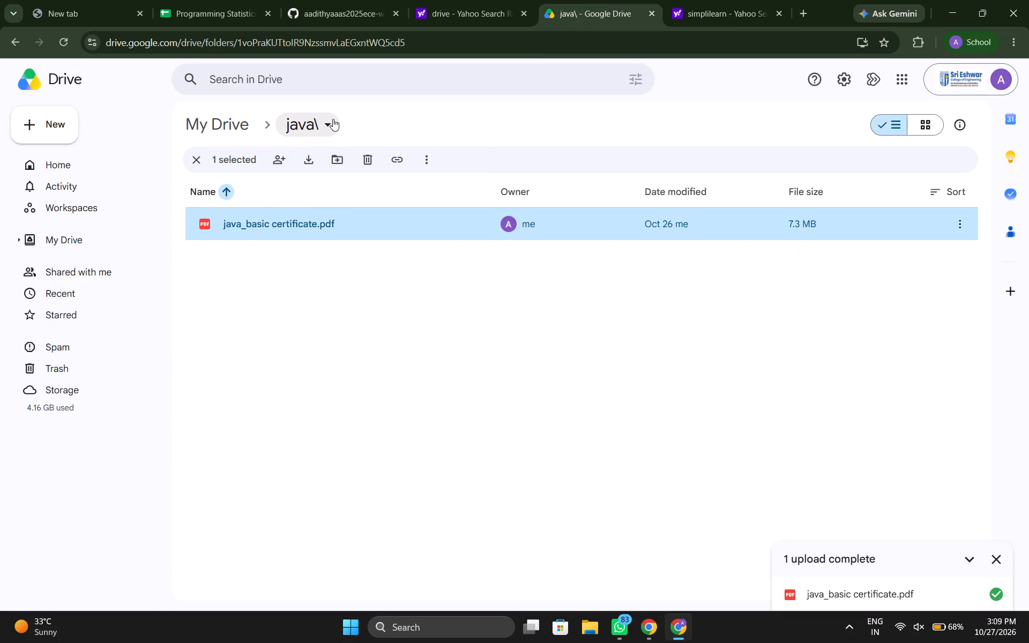
pyautogui.click(348, 214)
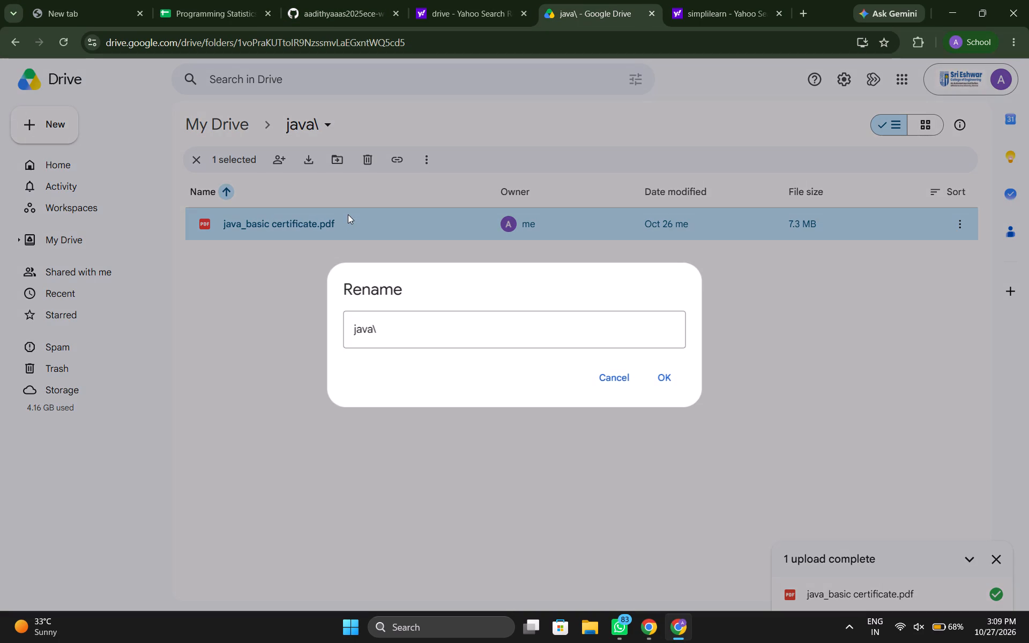
pyautogui.press('BackSpace')
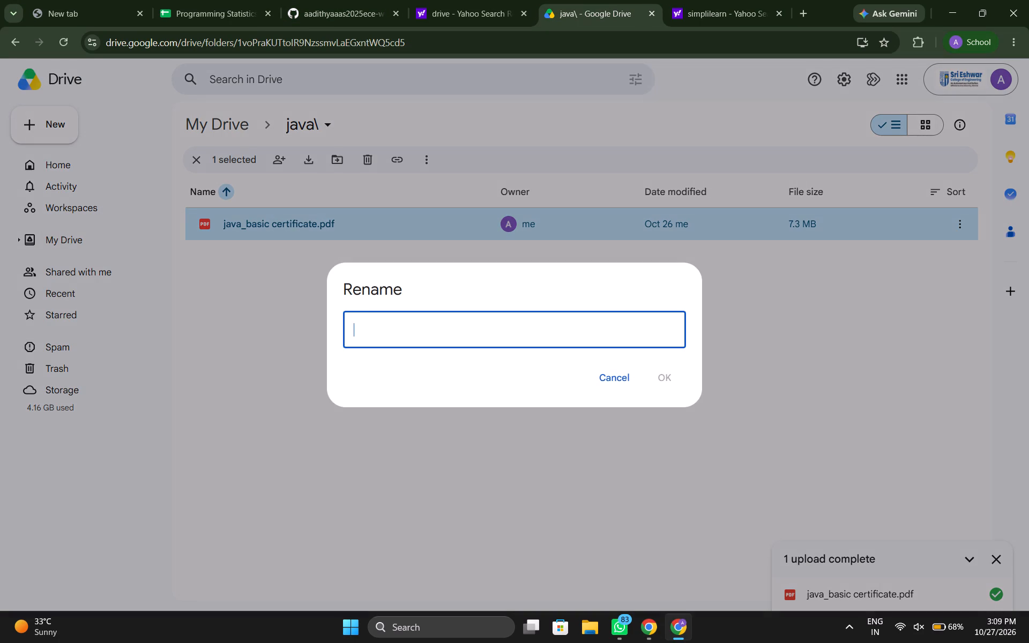
pyautogui.write('jaba')
pyautogui.press('BackSpace')
pyautogui.press('BackSpace')
pyautogui.write('va')
pyautogui.press('Return')
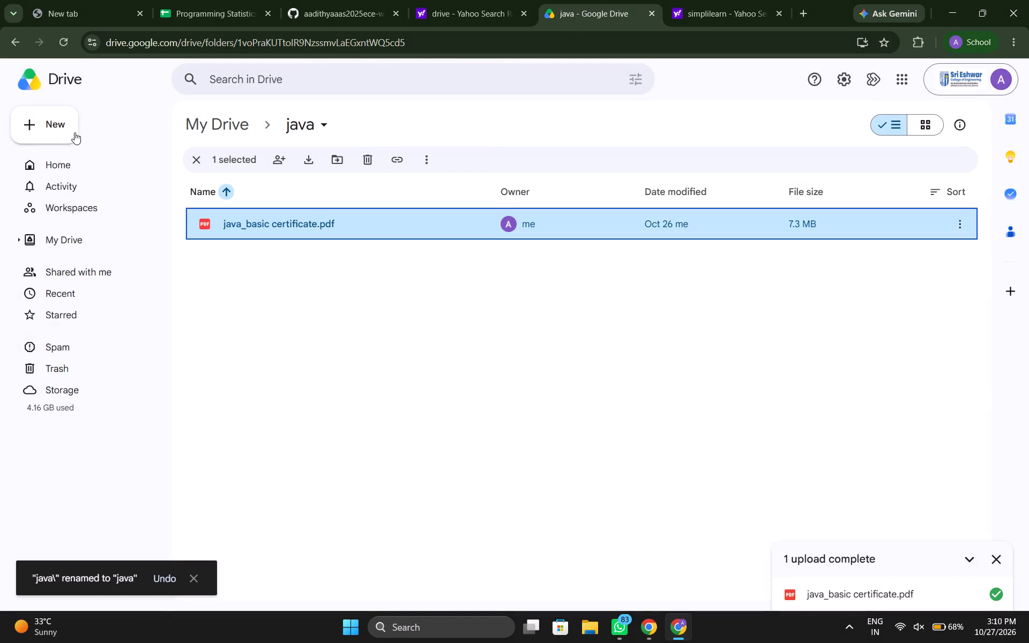
# Upload the java_simplileran PDF from Downloads into the java folder.
pyautogui.click(64, 128)
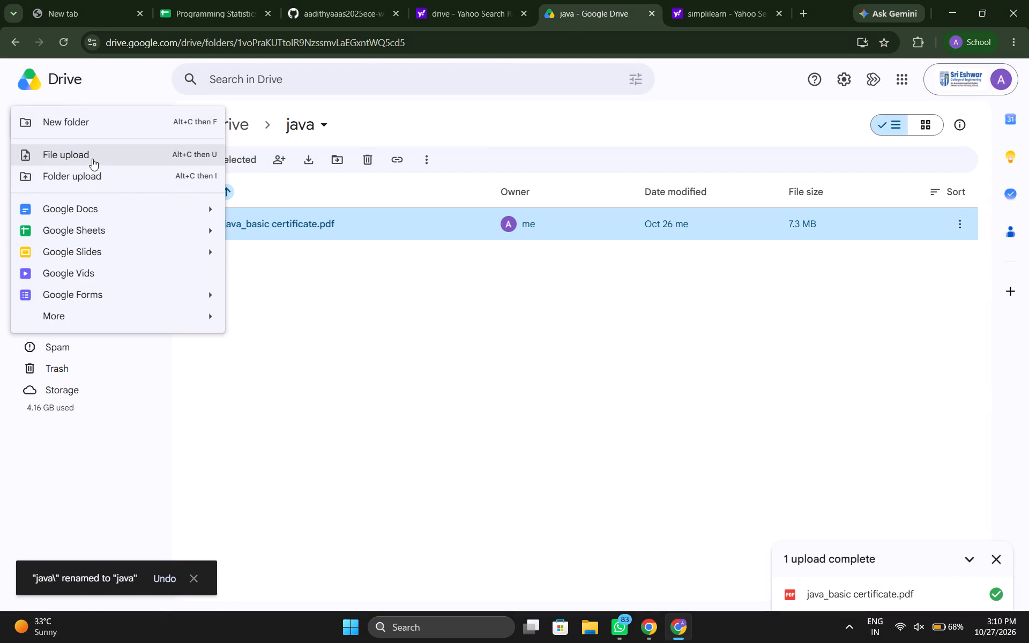
pyautogui.click(92, 159)
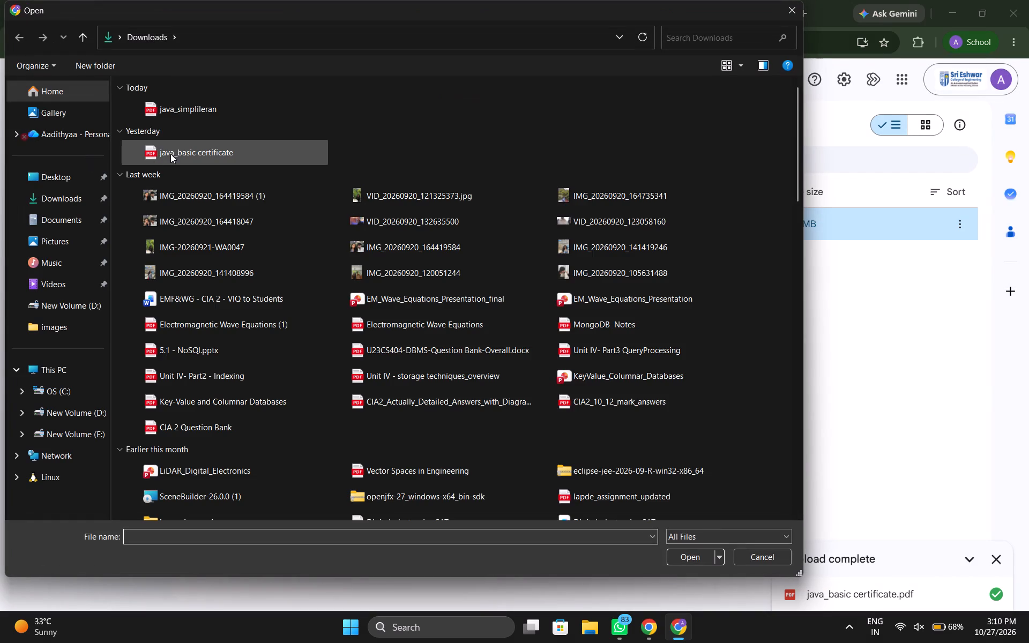
pyautogui.click(174, 122)
pyautogui.click(173, 118)
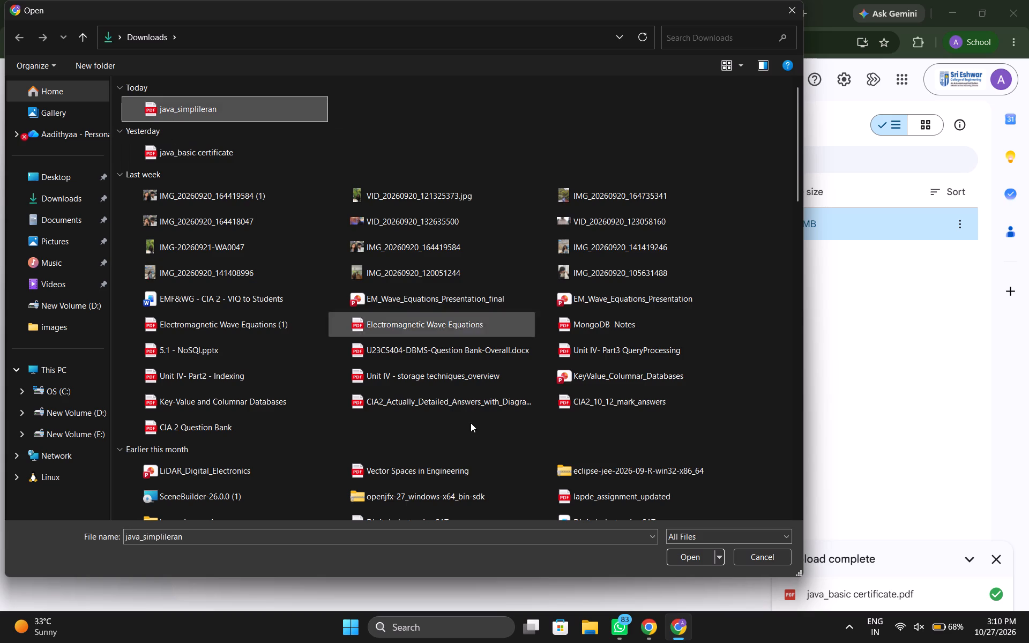
pyautogui.click(676, 552)
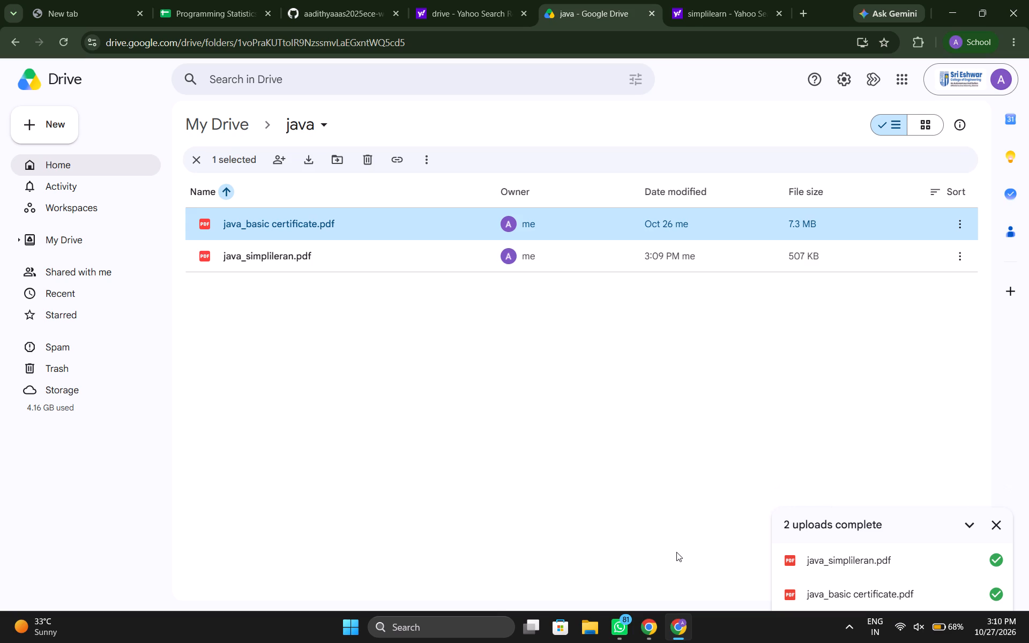
# In My Drive, share the java folder with anyone who has the link, giving them the Editor role.
pyautogui.click(230, 118)
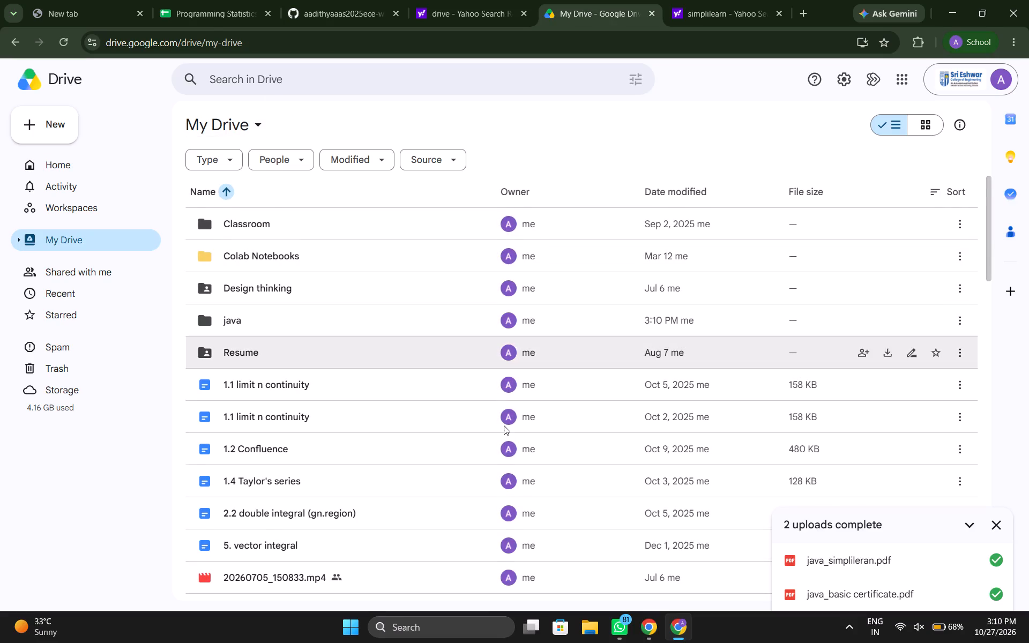
pyautogui.scroll(-4, 504, 425)
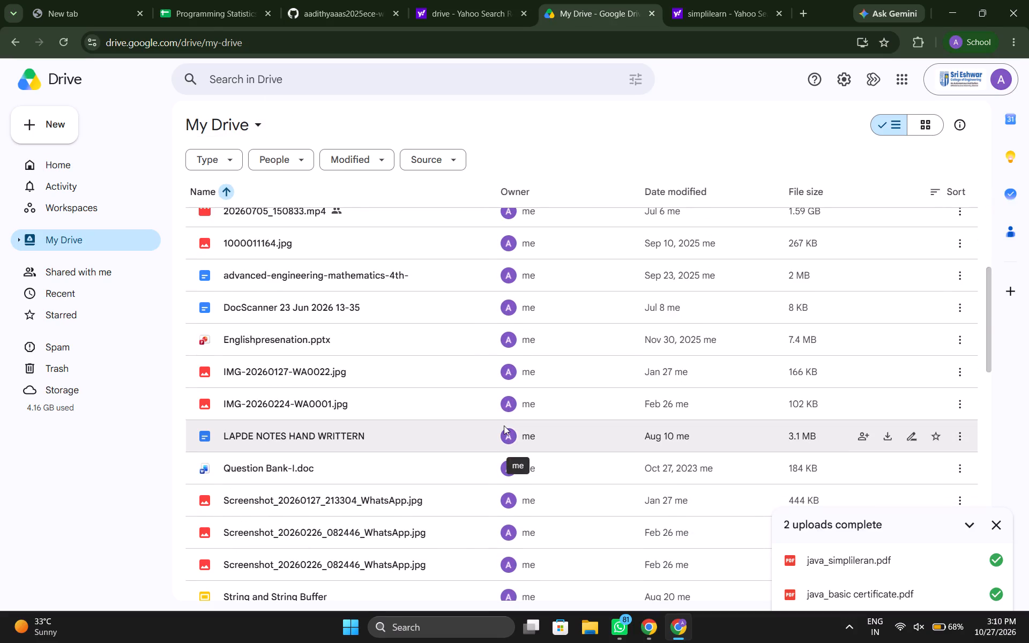
pyautogui.scroll(-3, 504, 425)
pyautogui.scroll(7, 504, 425)
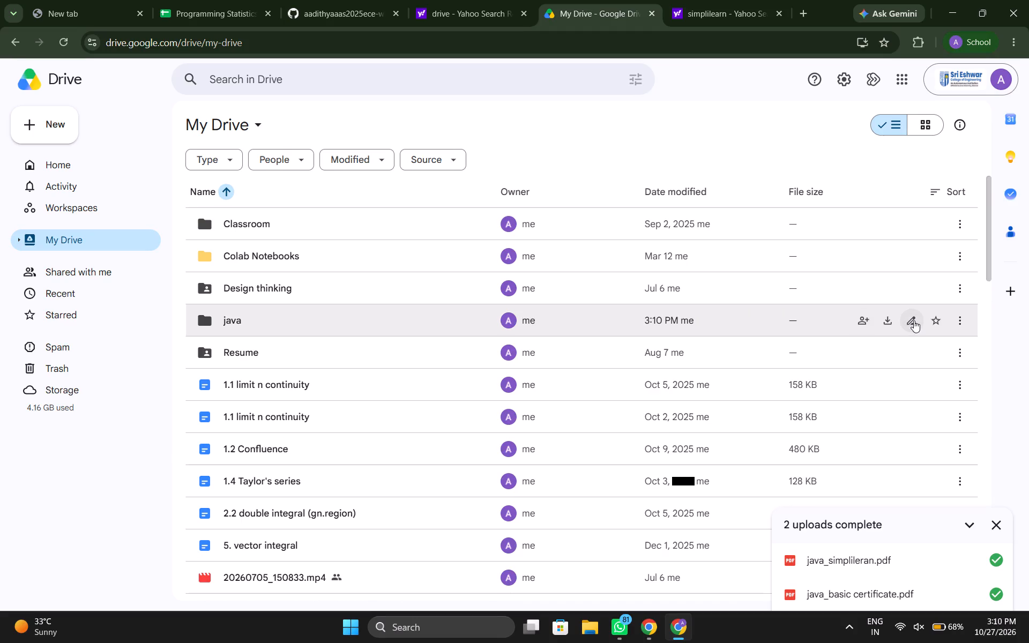
pyautogui.click(959, 317)
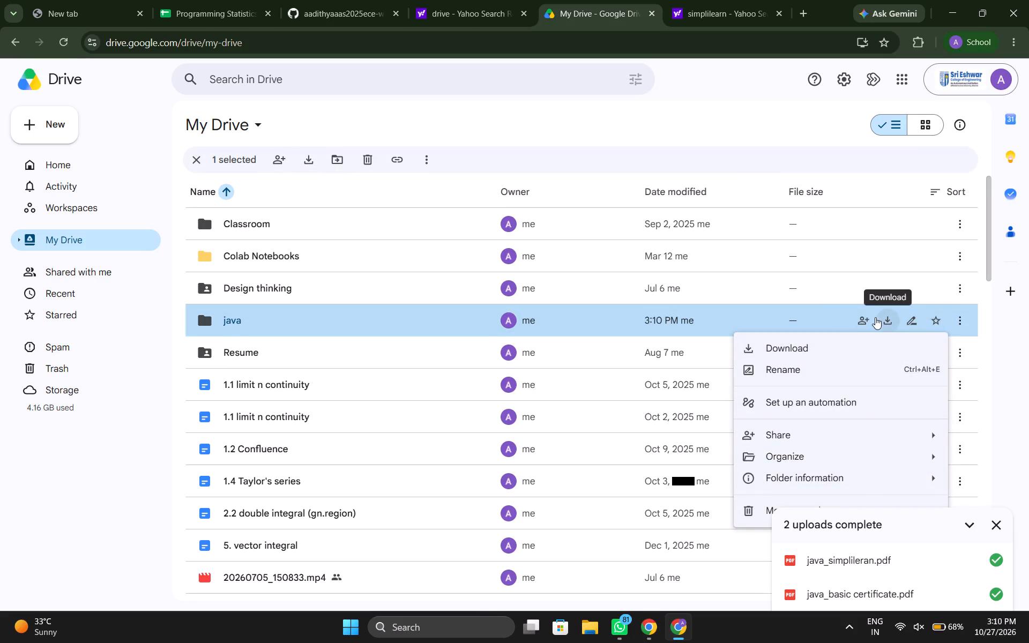
pyautogui.click(873, 315)
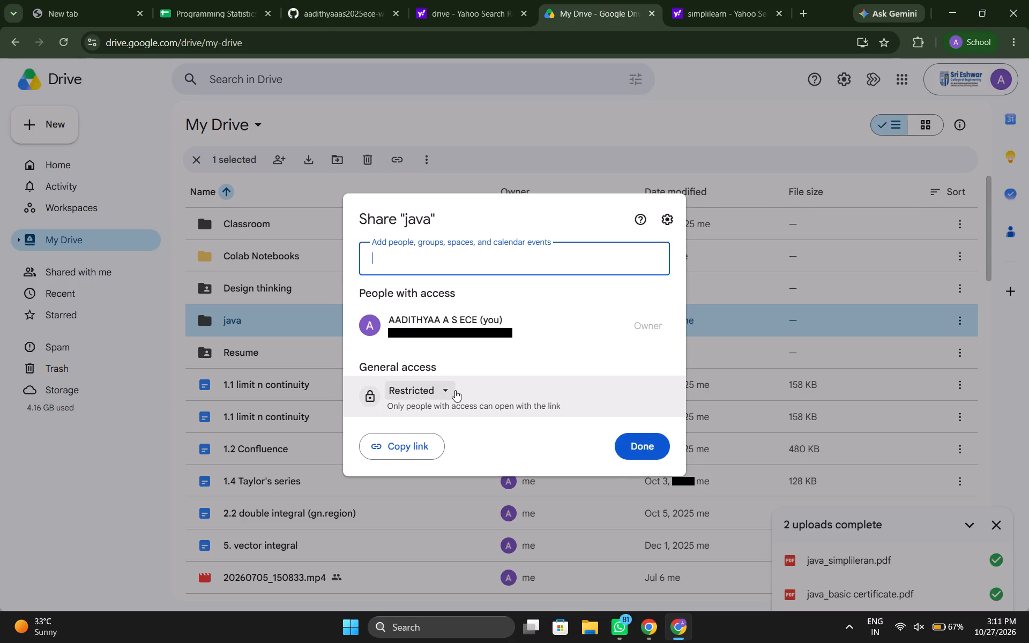
pyautogui.click(455, 390)
pyautogui.click(474, 511)
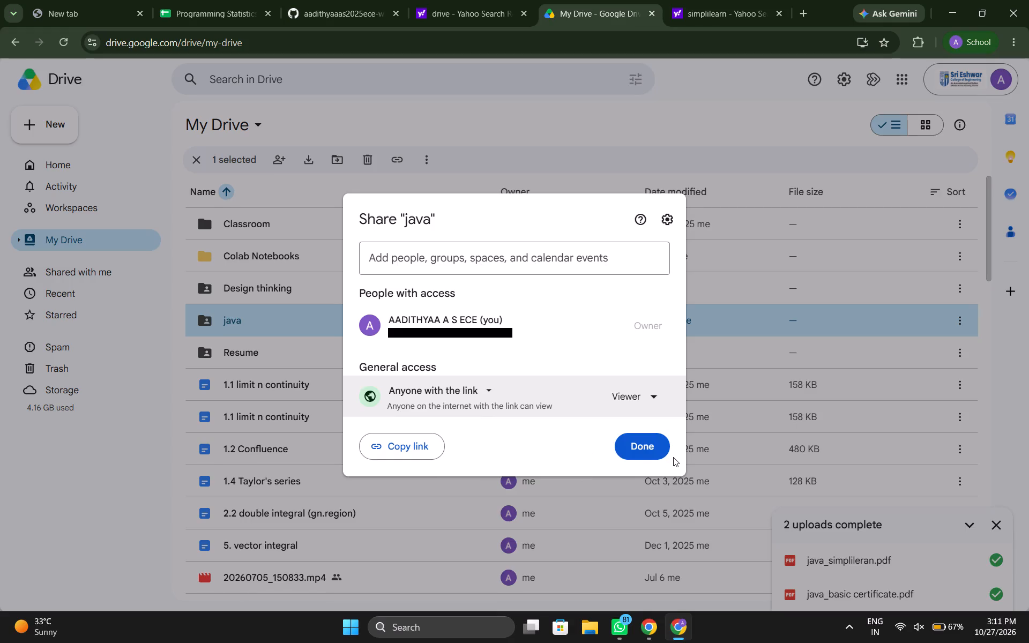
pyautogui.click(657, 394)
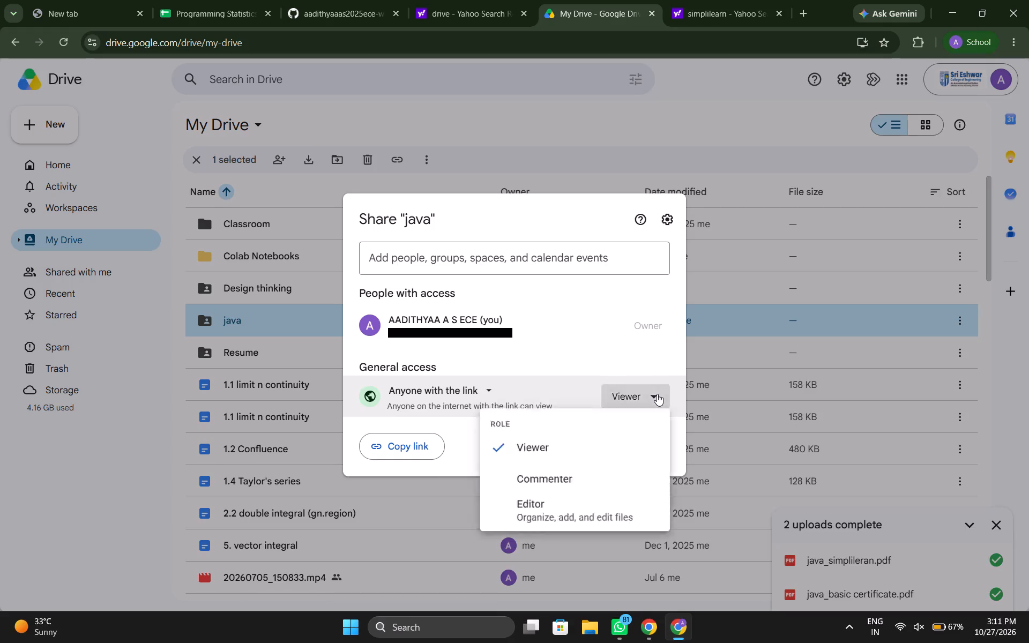
pyautogui.click(562, 522)
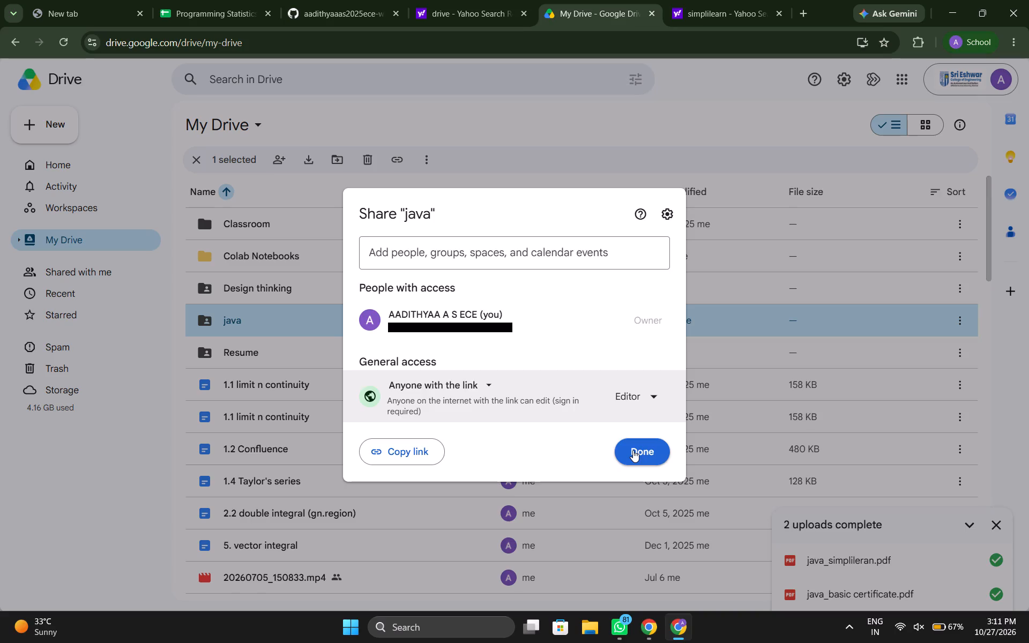
pyautogui.click(633, 450)
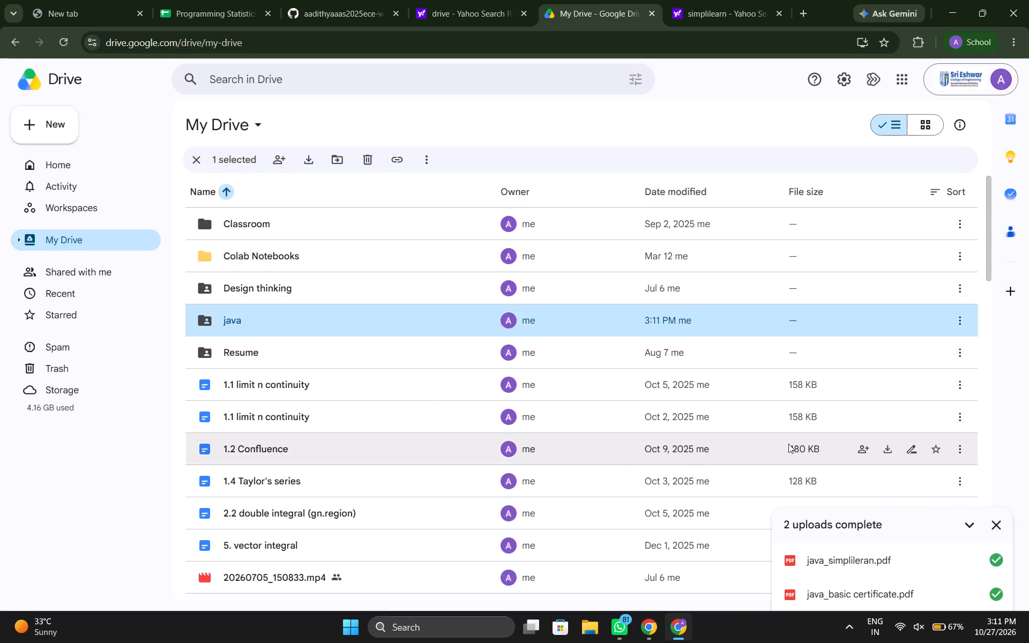
# Copy the sharing link of the java folder in My Drive.
pyautogui.click(862, 448)
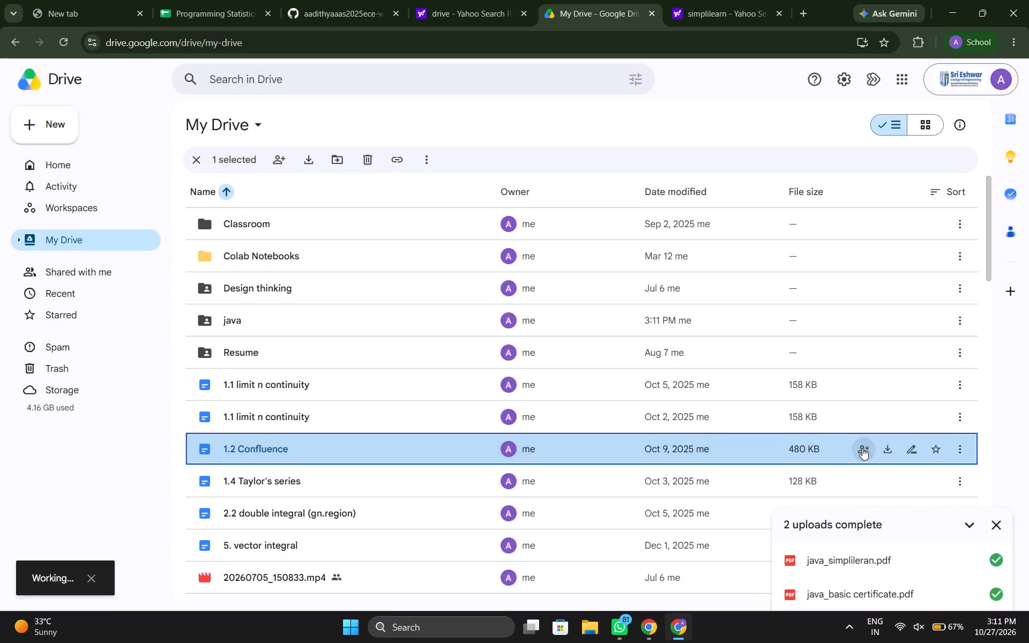
pyautogui.click(798, 241)
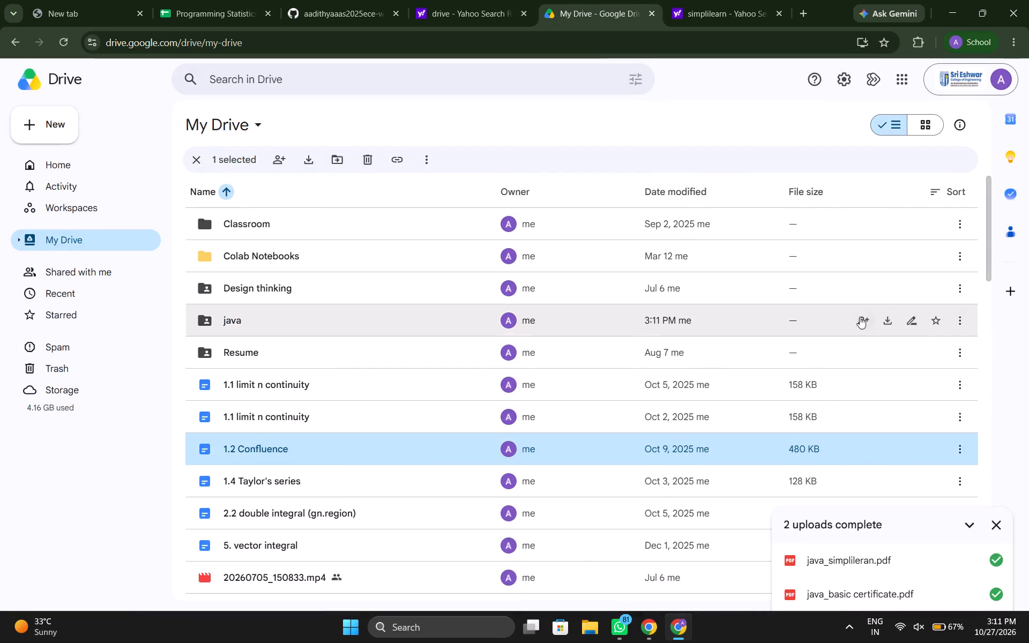
pyautogui.click(854, 317)
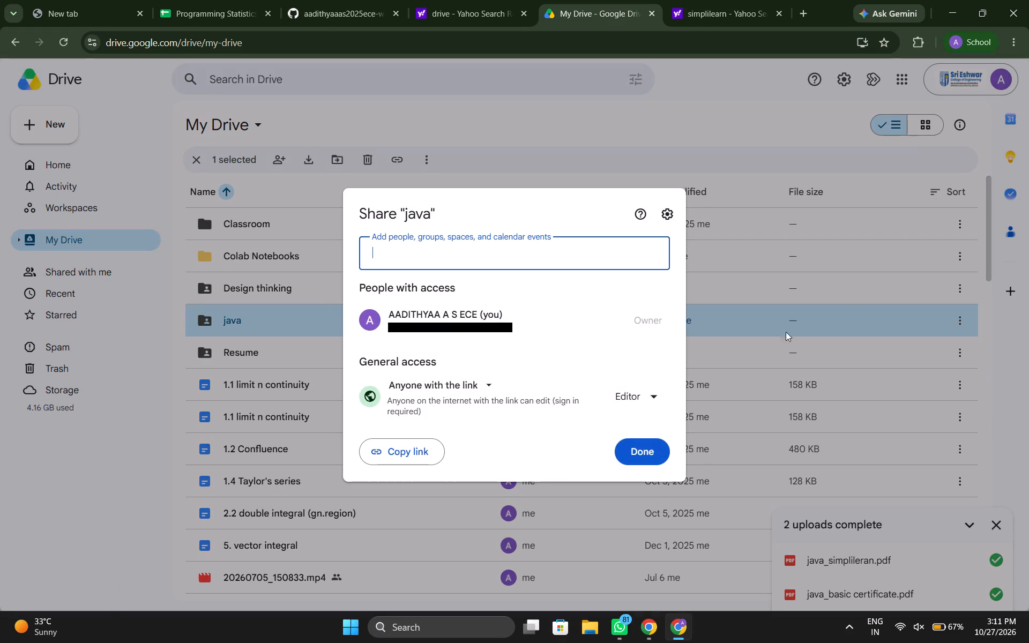
pyautogui.click(405, 462)
pyautogui.click(776, 330)
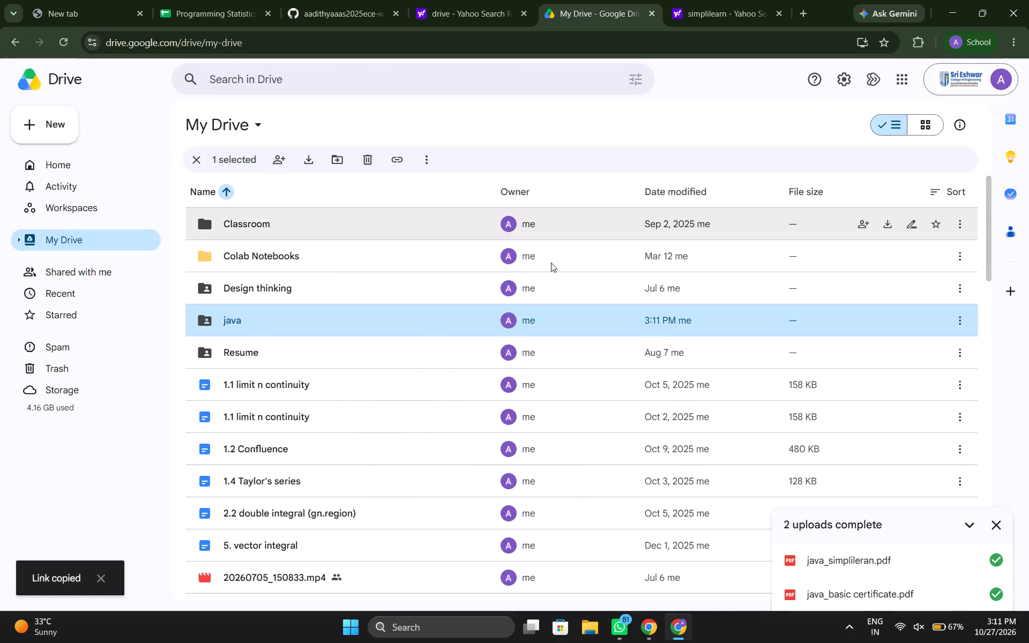
# In the Programming Statistics spreadsheet, paste the java folder link into row 7's HackerRank Assessment Certificate link cell.
pyautogui.click(216, 23)
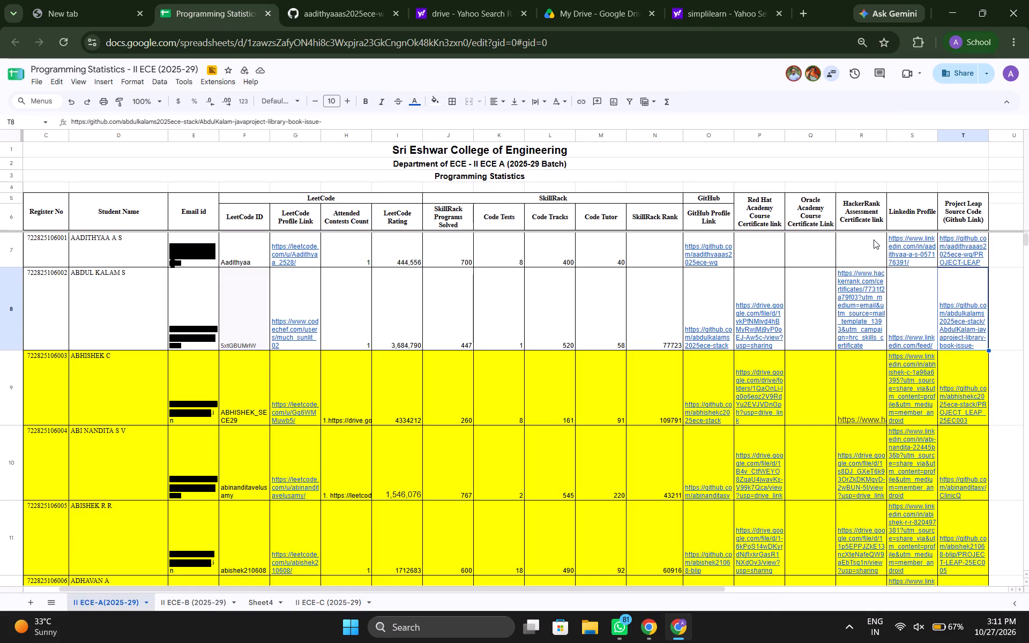
pyautogui.click(874, 240)
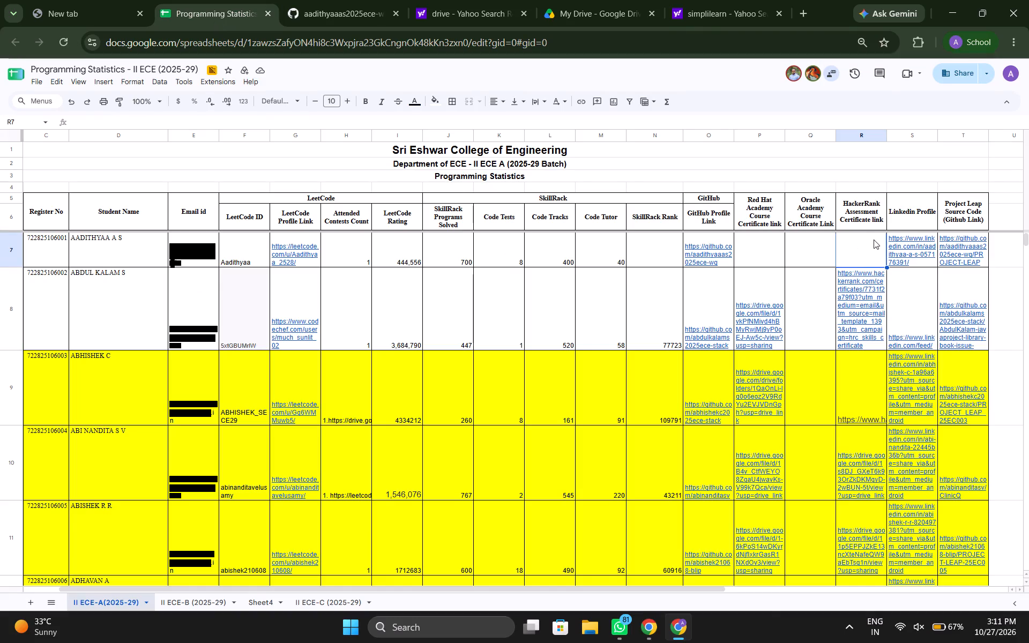
pyautogui.hotkey('ctrl', 'v')
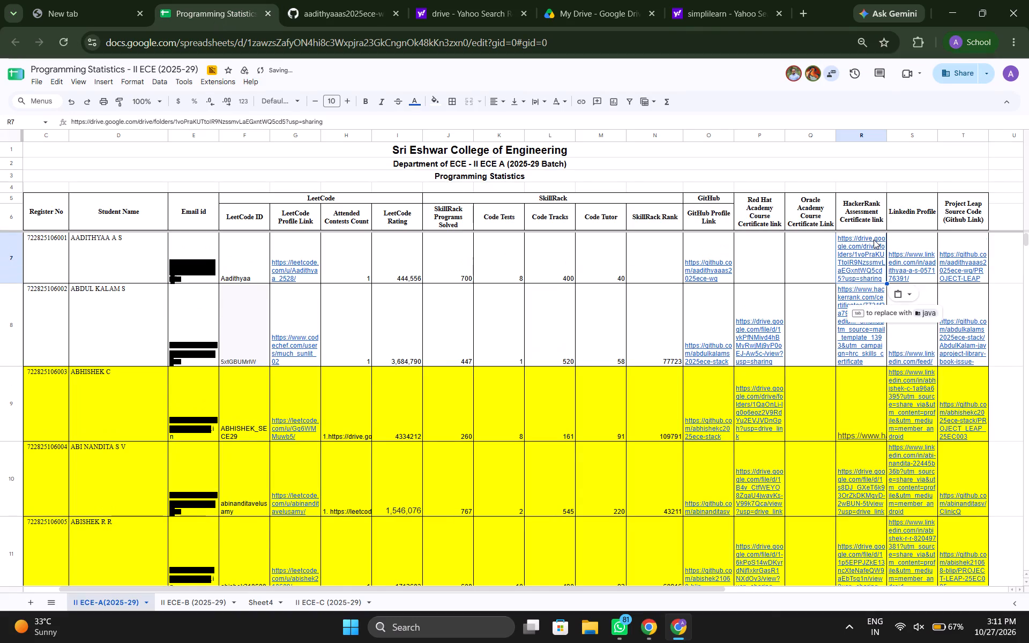
pyautogui.press('Return')
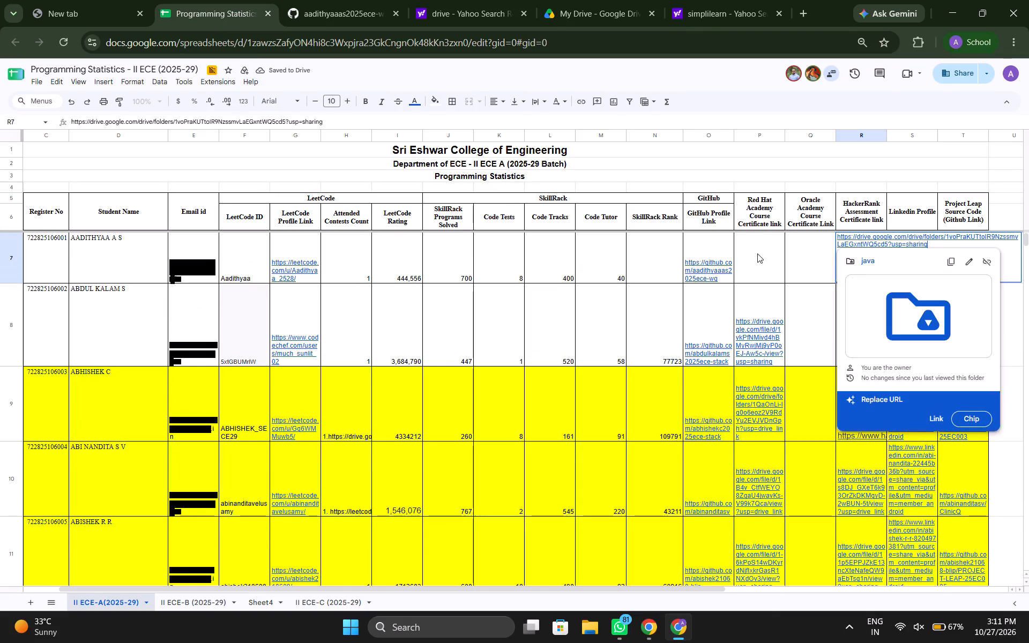
pyautogui.press('Return')
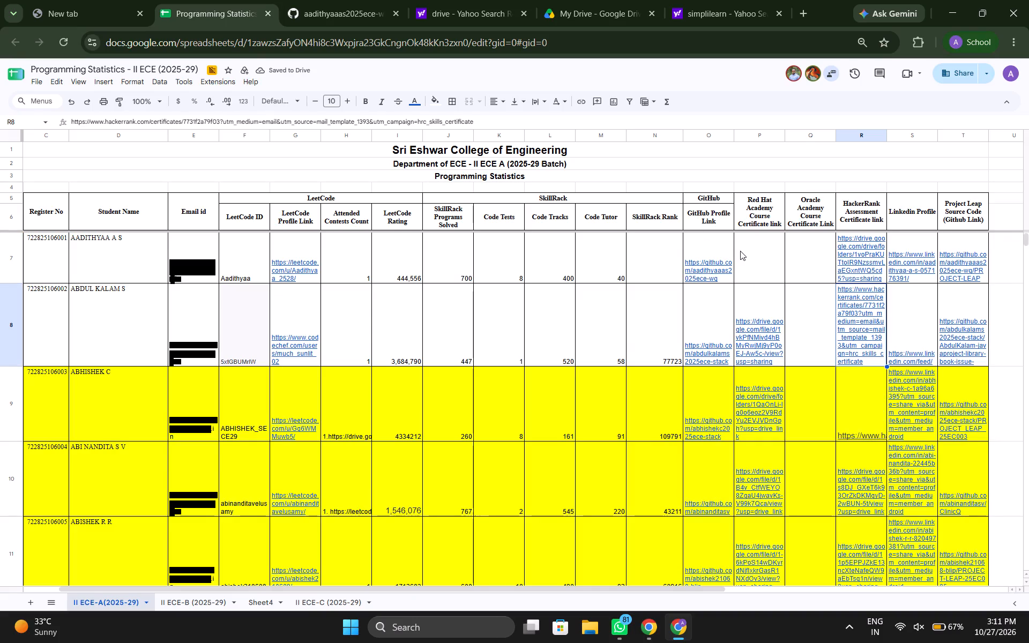
# Paste the same java folder link into row 7's Red Hat Academy Course Certificate link cell.
pyautogui.doubleClick(748, 262)
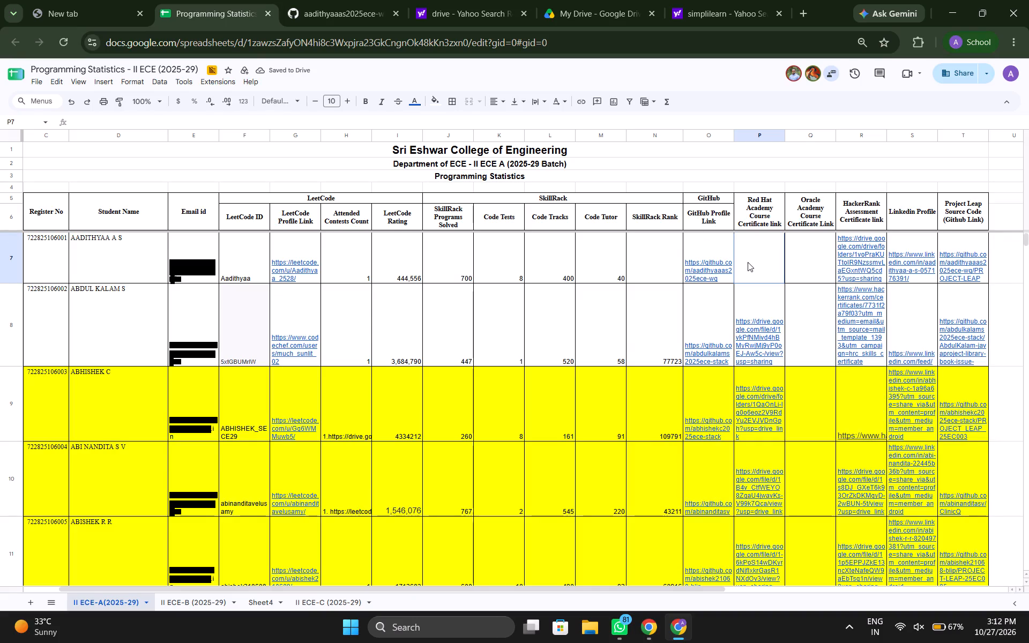
pyautogui.hotkey('ctrl', 'v')
pyautogui.press('Return')
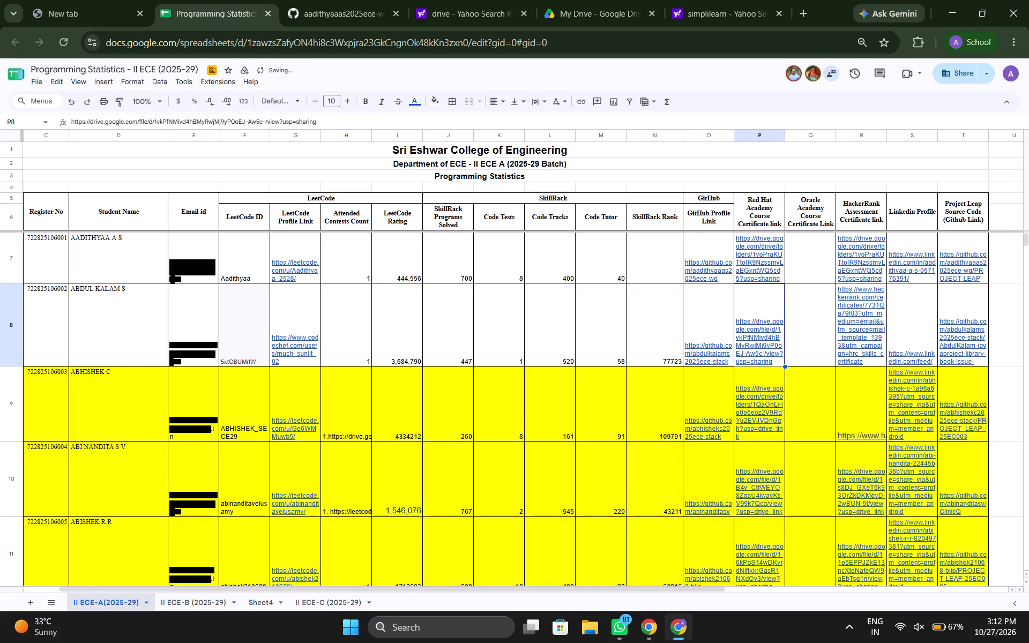
pyautogui.press('Return')
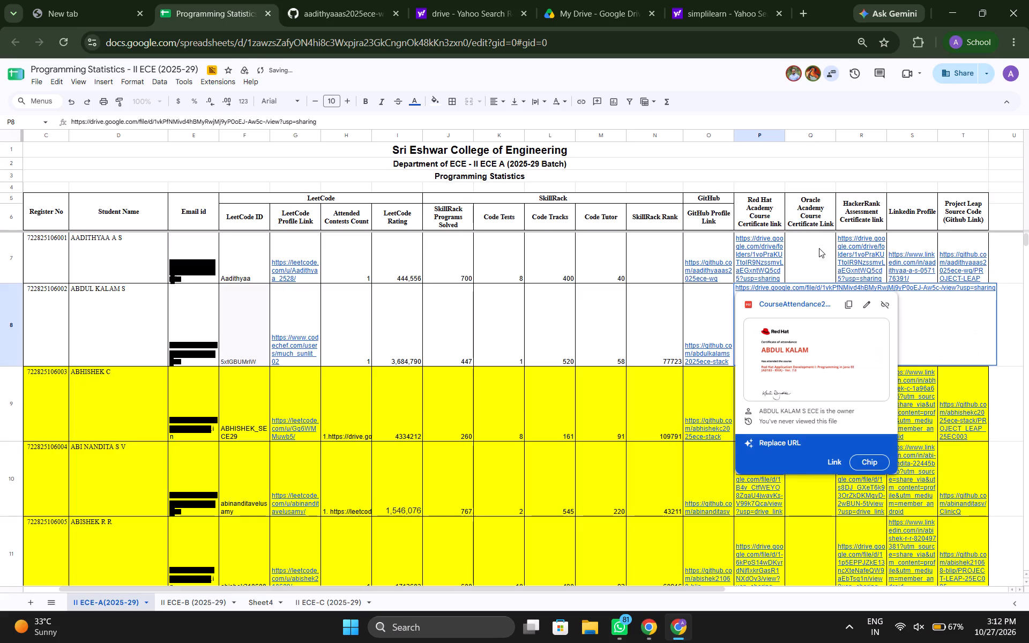
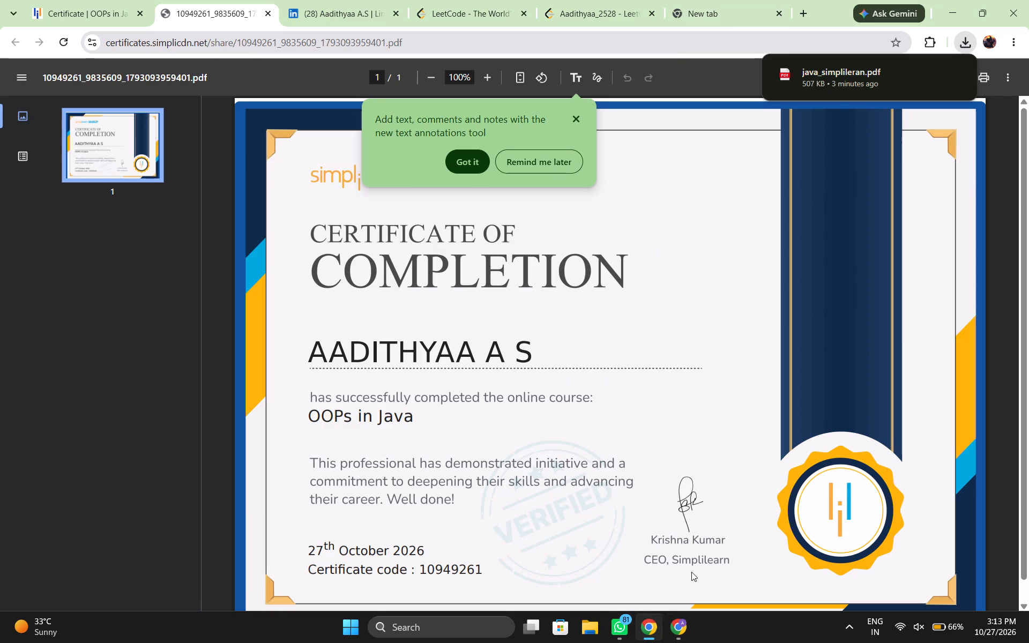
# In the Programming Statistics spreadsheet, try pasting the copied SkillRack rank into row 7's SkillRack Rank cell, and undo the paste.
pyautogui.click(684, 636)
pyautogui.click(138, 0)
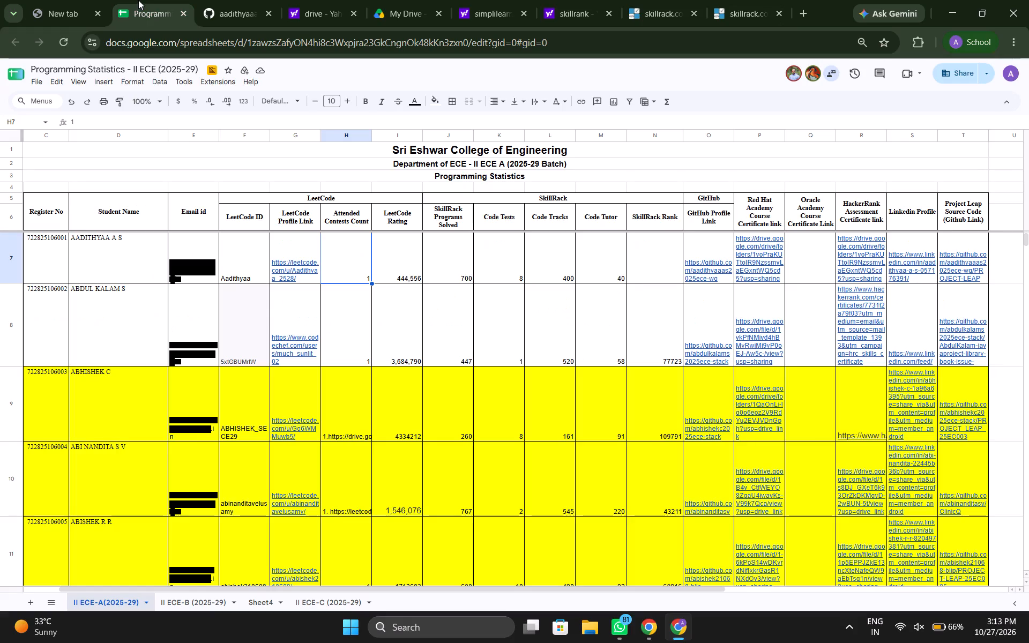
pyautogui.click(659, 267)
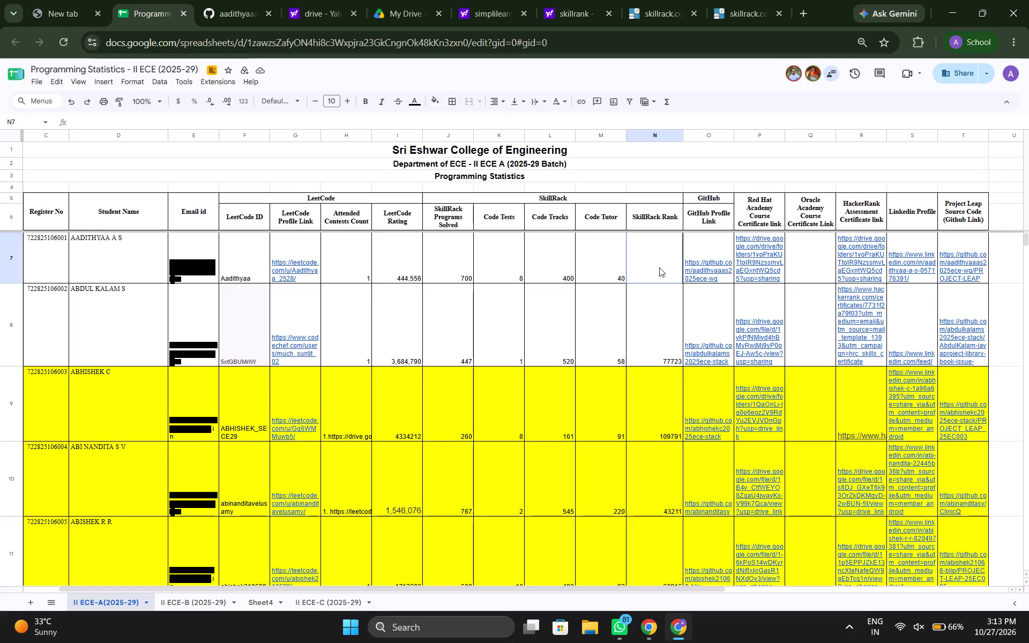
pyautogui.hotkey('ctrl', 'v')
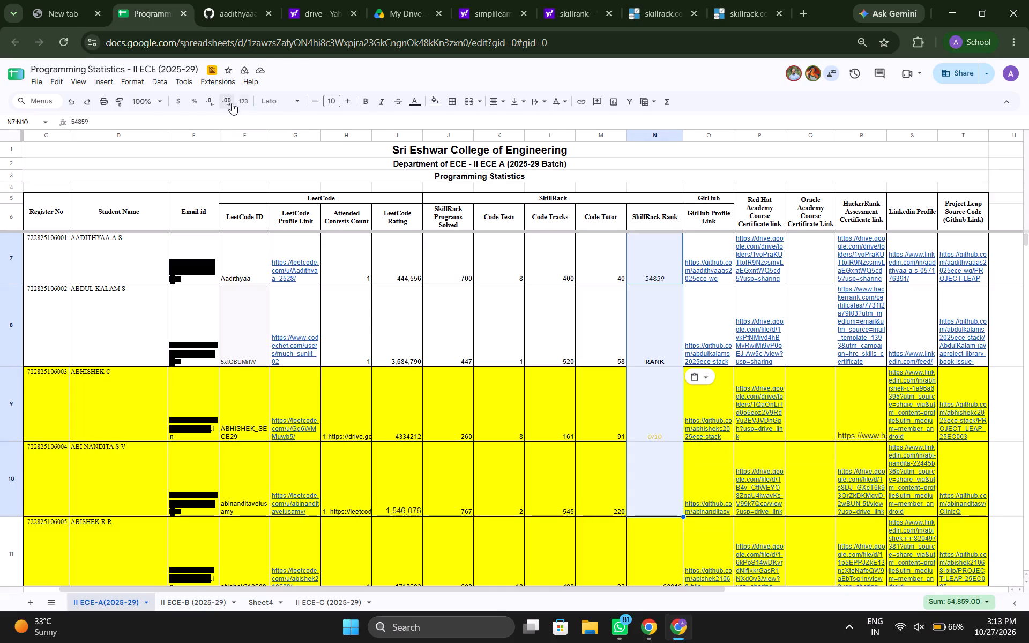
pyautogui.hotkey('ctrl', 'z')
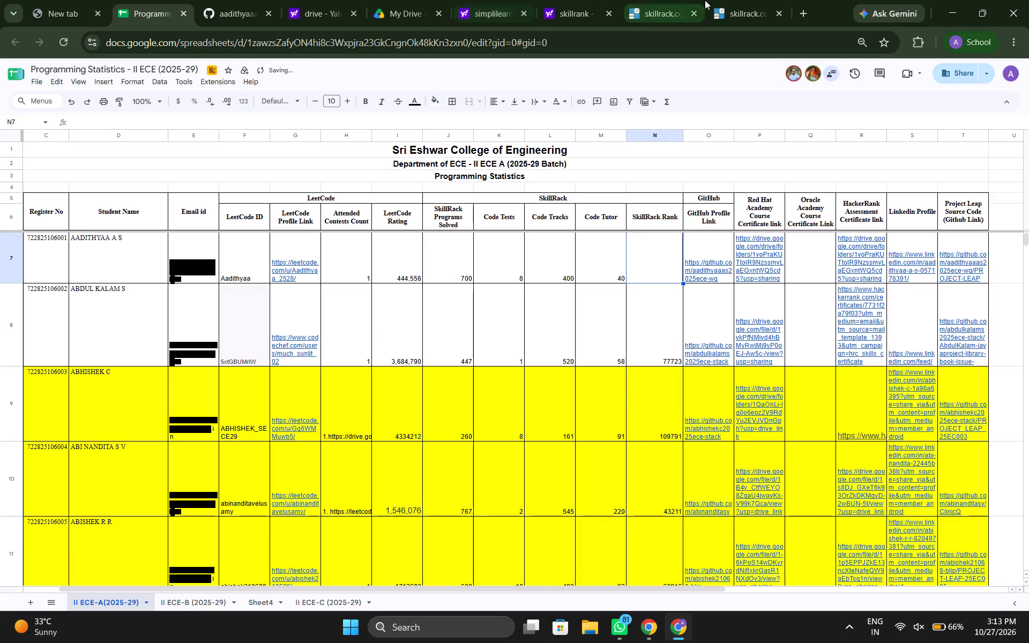
# Look up the rank on the student's SkillRack profile and enter 54859 in row 7's SkillRack Rank cell of the spreadsheet.
pyautogui.click(749, 0)
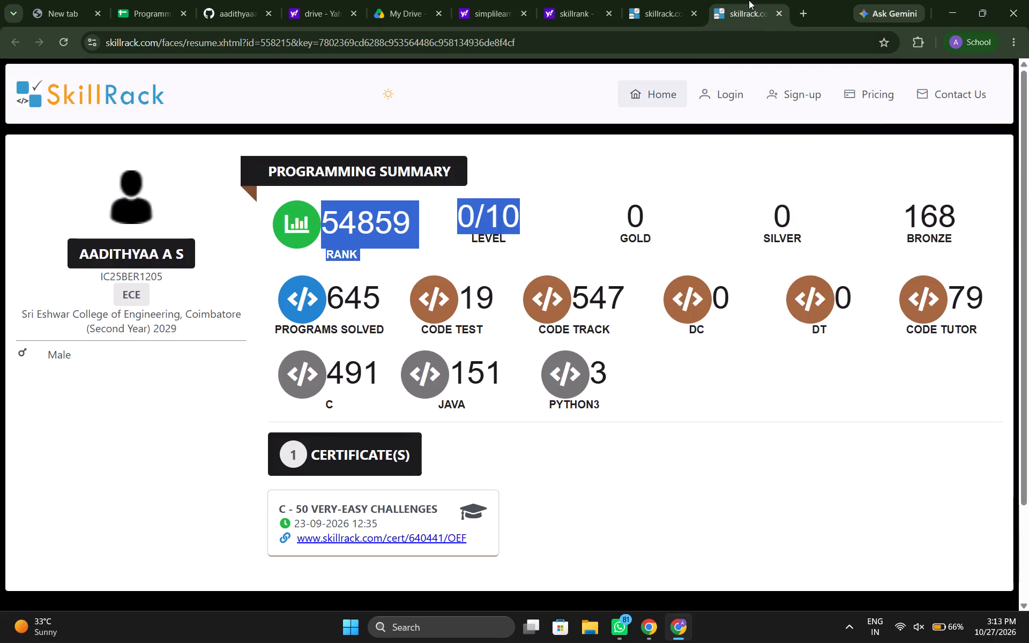
pyautogui.click(661, 0)
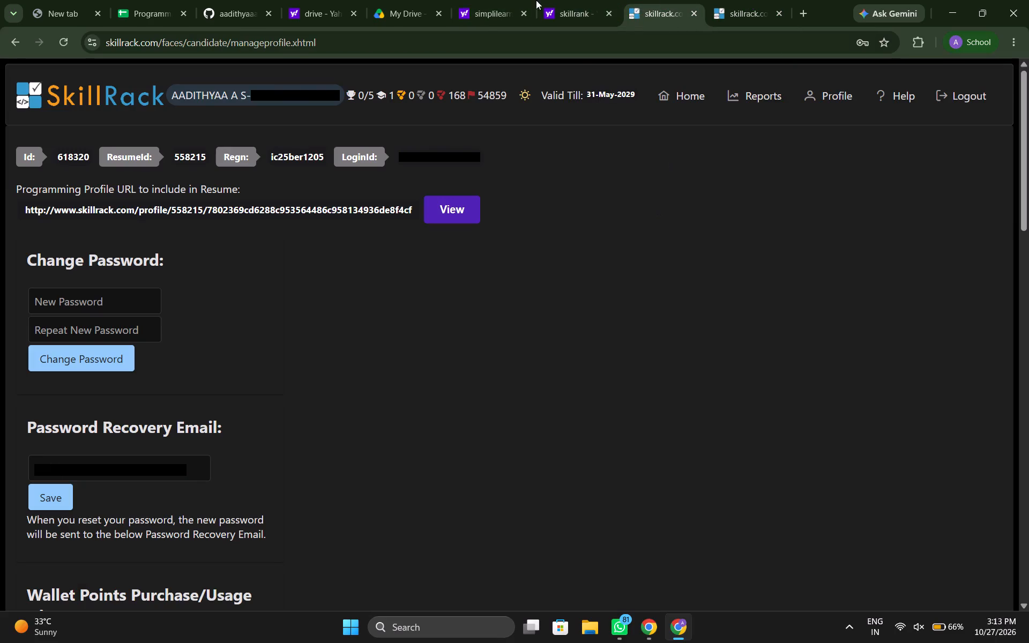
pyautogui.click(111, 0)
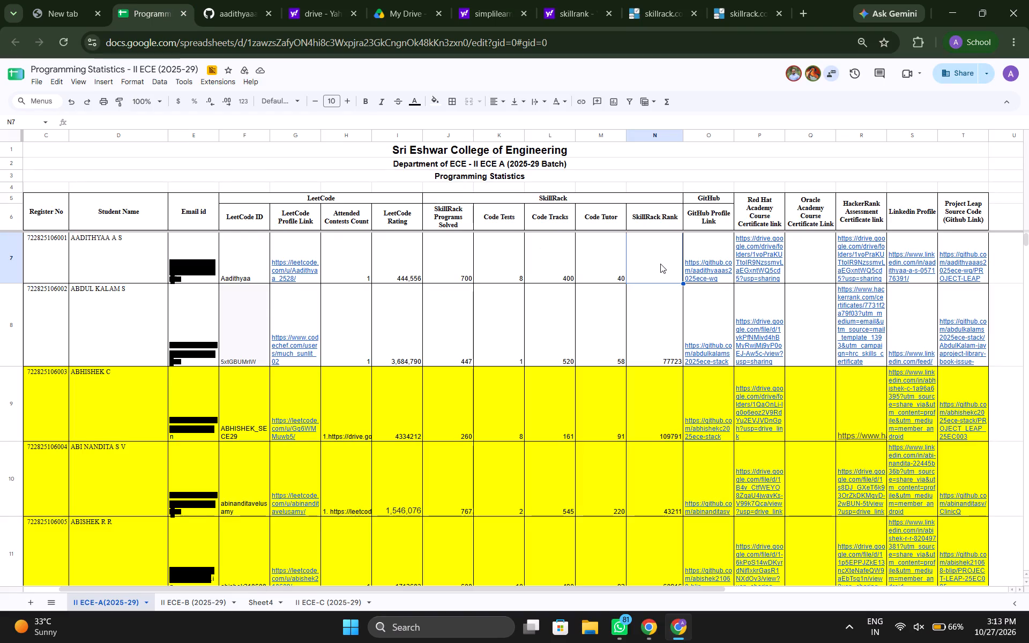
pyautogui.press('5')
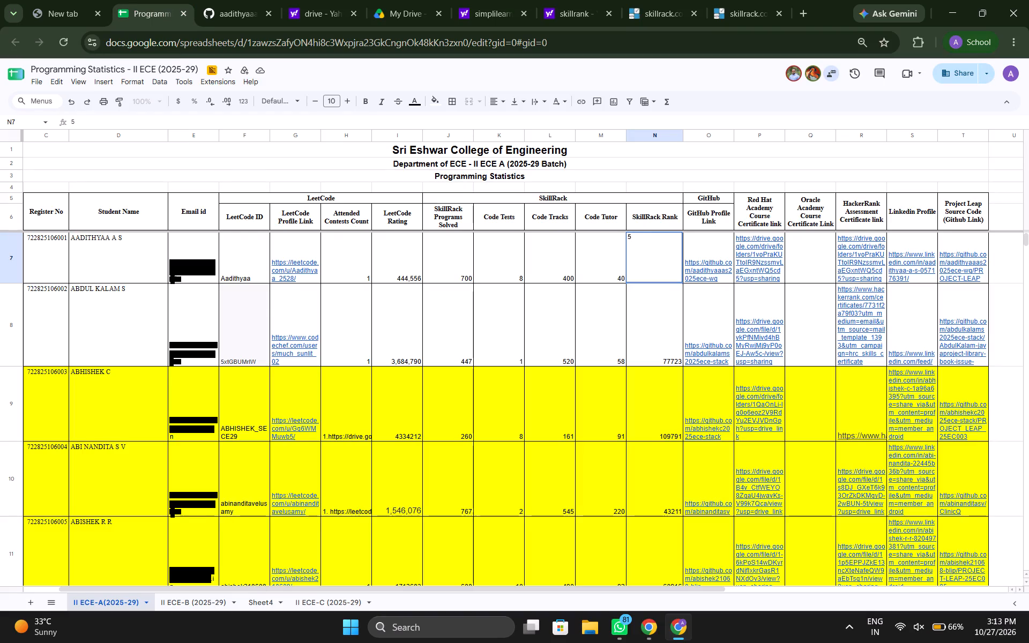
pyautogui.press('4')
pyautogui.press('8')
pyautogui.write('59')
pyautogui.press('Return')
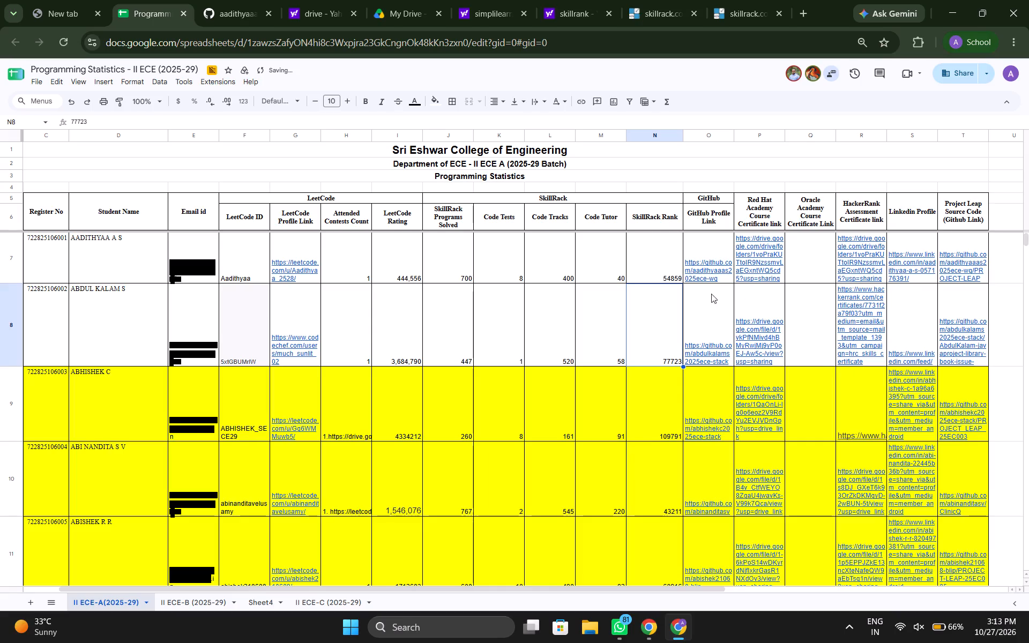
# In the other browser window, open the student's LeetCode profile and examine the contest rating and attended contests.
pyautogui.click(336, 260)
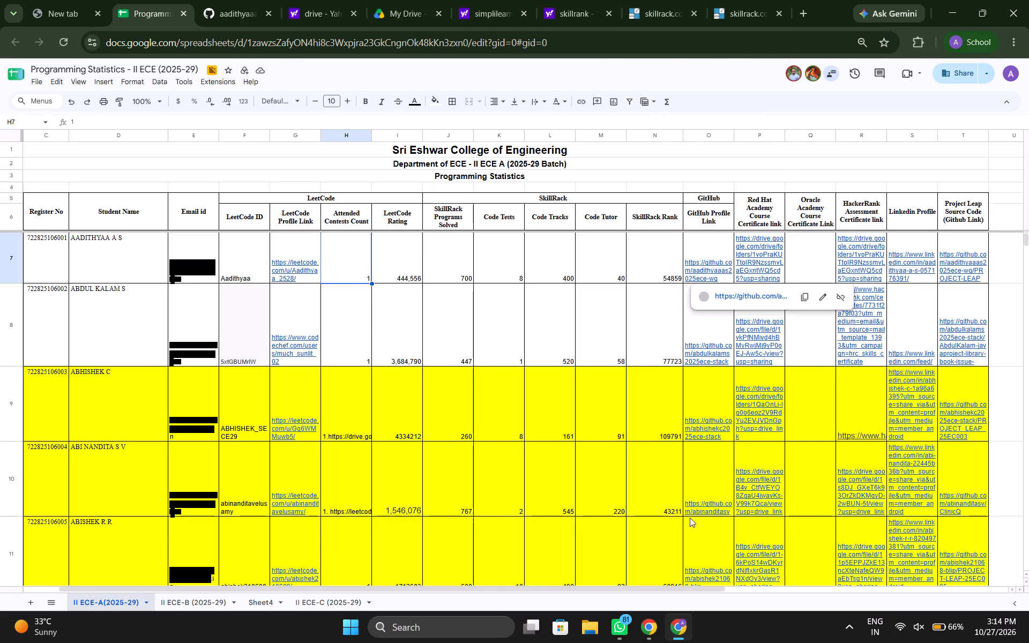
pyautogui.click(644, 642)
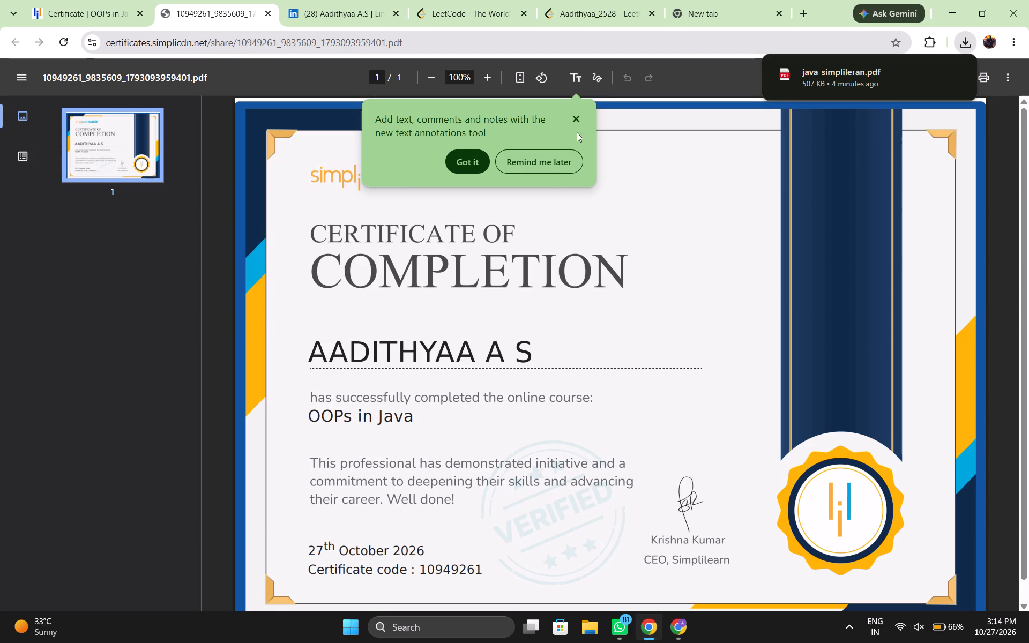
pyautogui.click(579, 120)
pyautogui.click(459, 0)
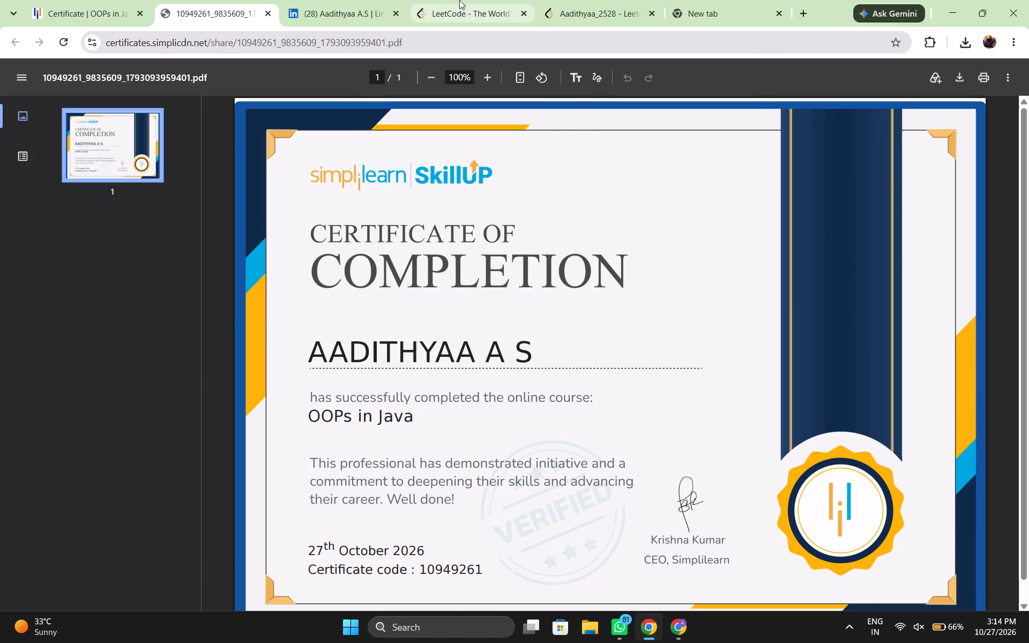
pyautogui.click(753, 128)
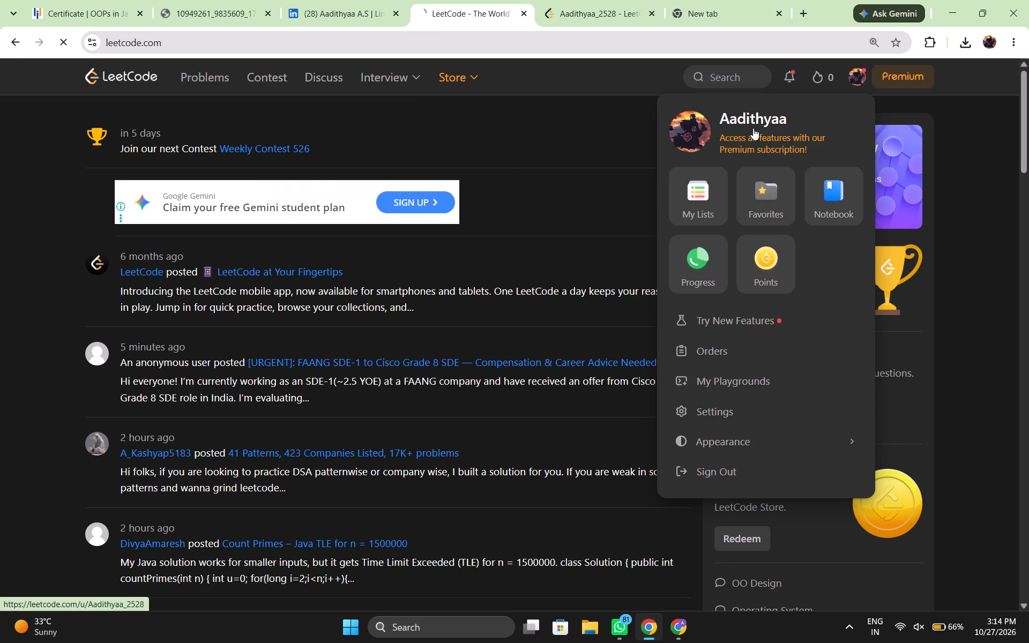
pyautogui.click(716, 267)
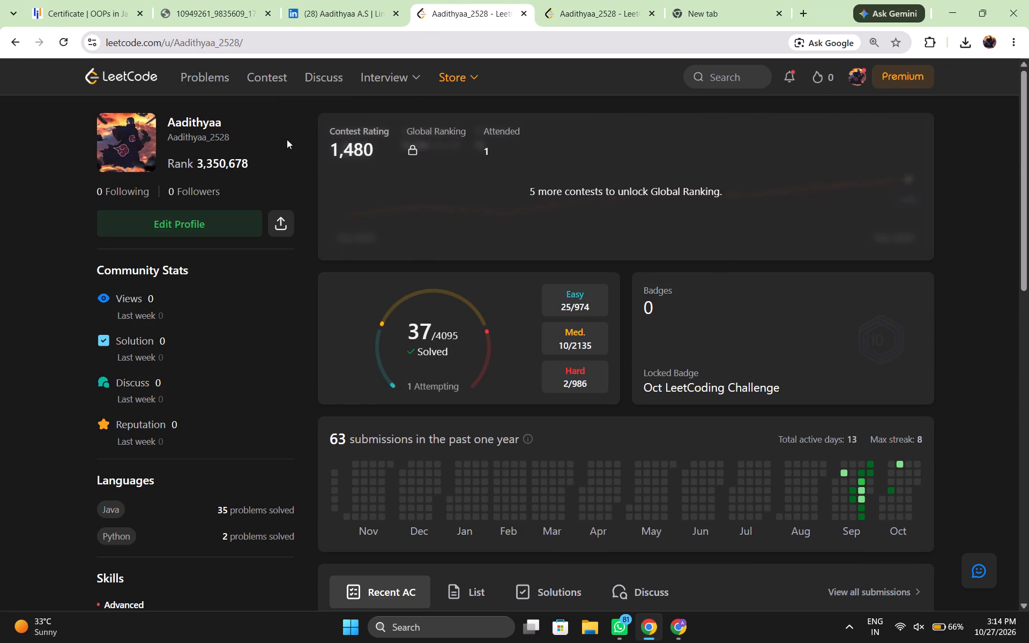
pyautogui.click(374, 147)
pyautogui.scroll(-1, 184, 376)
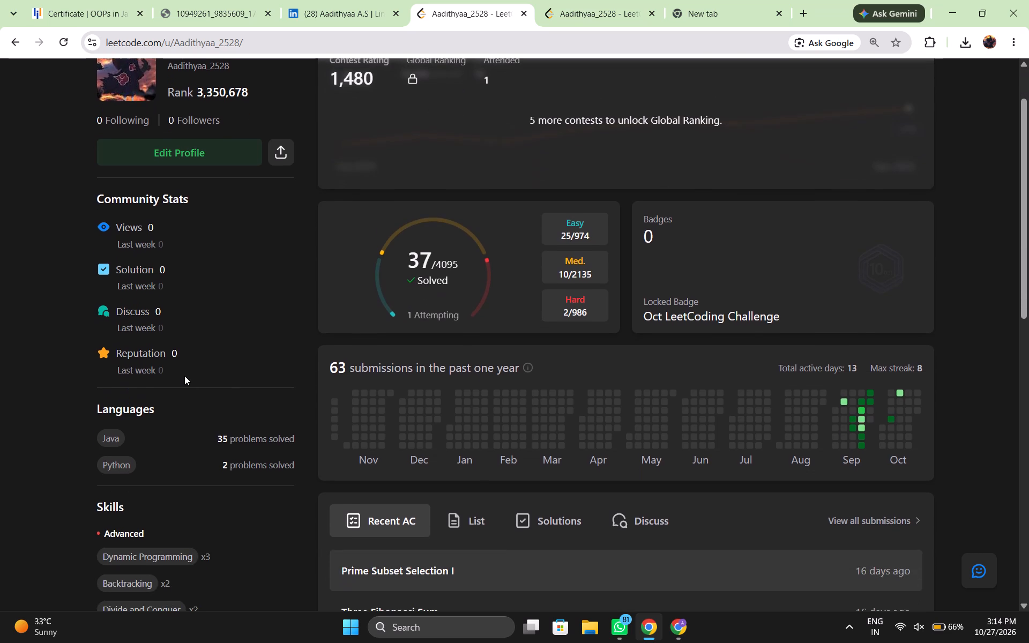
pyautogui.scroll(4, 184, 376)
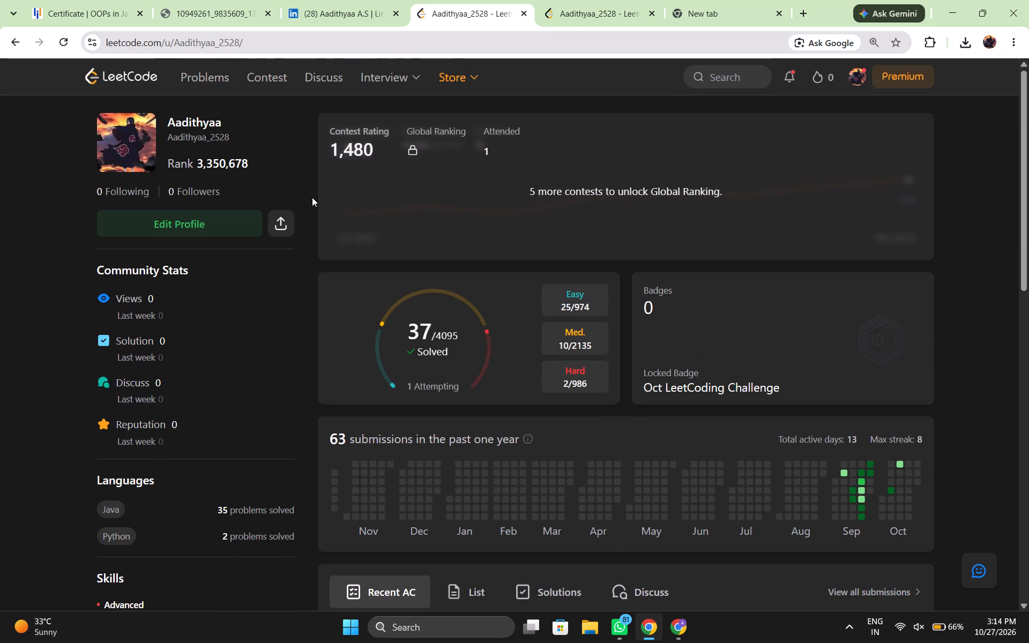
pyautogui.click(489, 132)
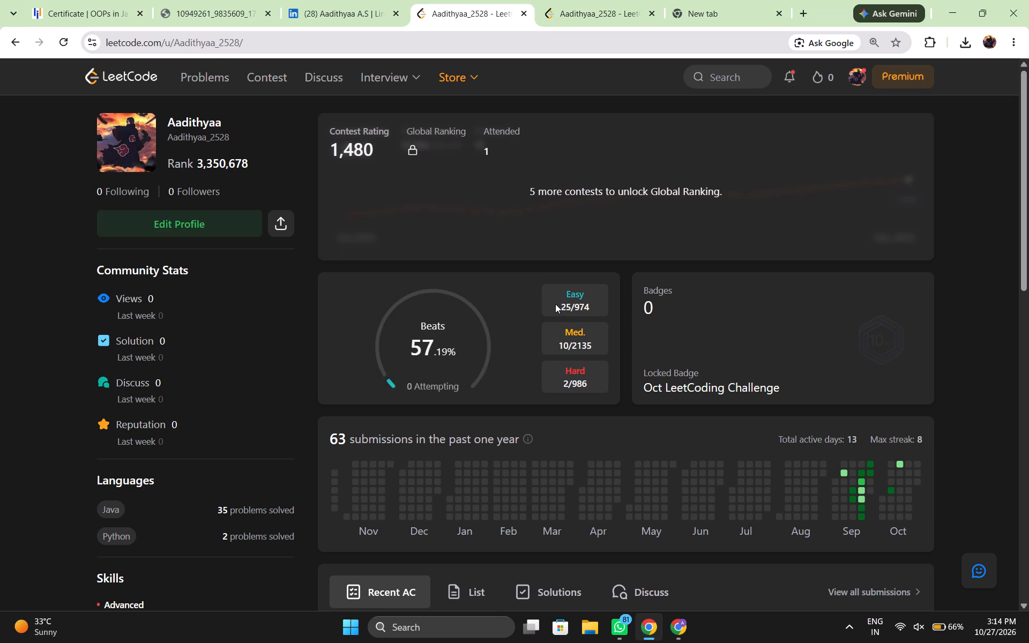
pyautogui.scroll(1, 585, 413)
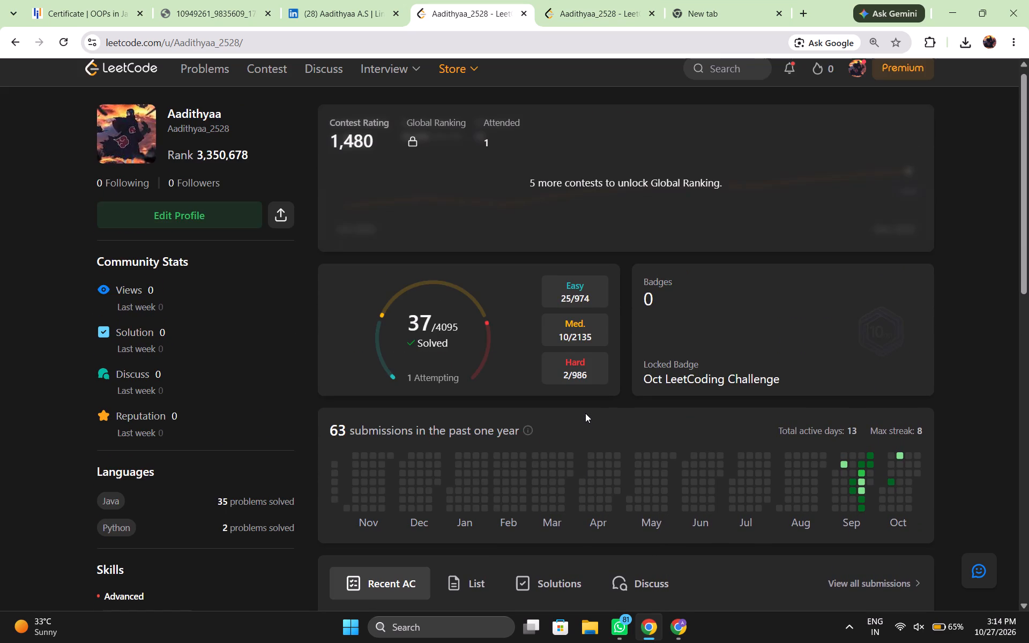
# Capture a screenshot of the whole LeetCode profile page area below the browser's address bar.
pyautogui.press('Print')
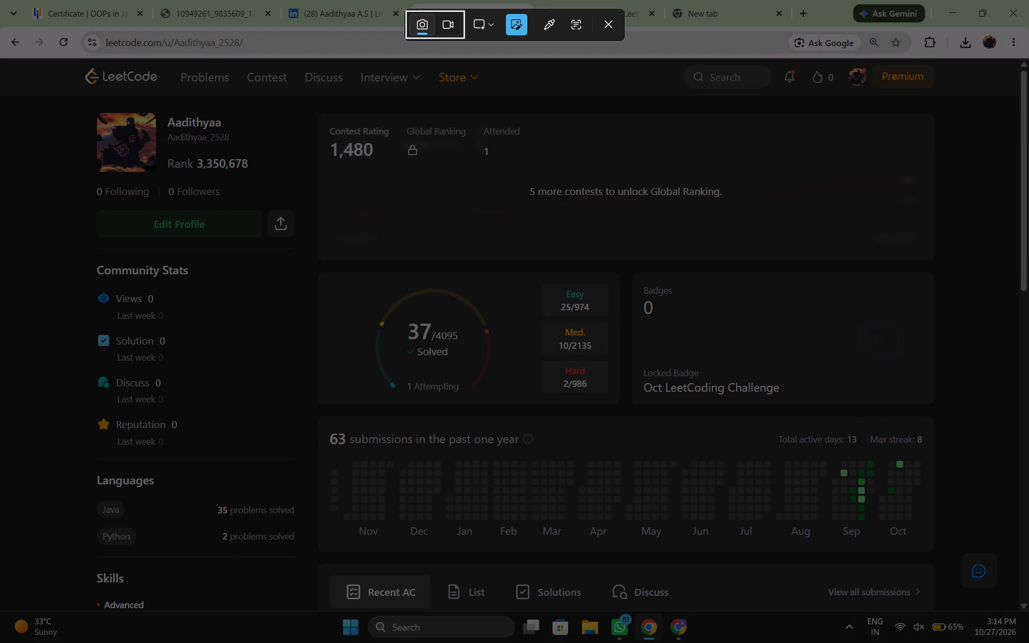
pyautogui.moveTo(0, 59); pyautogui.dragTo(1028, 642)
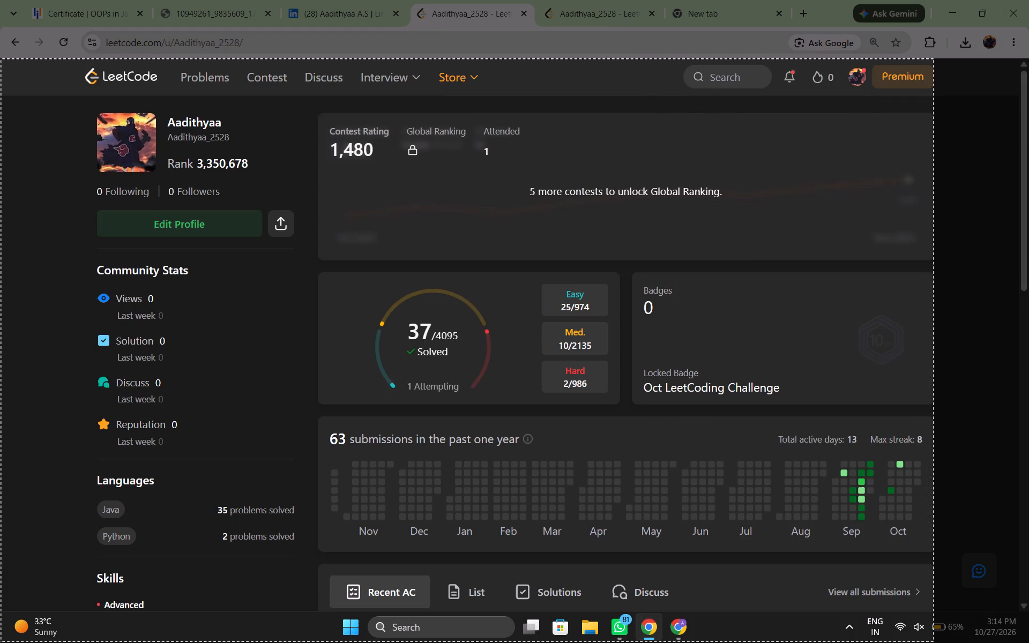
pyautogui.moveTo(1028, 642); pyautogui.dragTo(1027, 642)
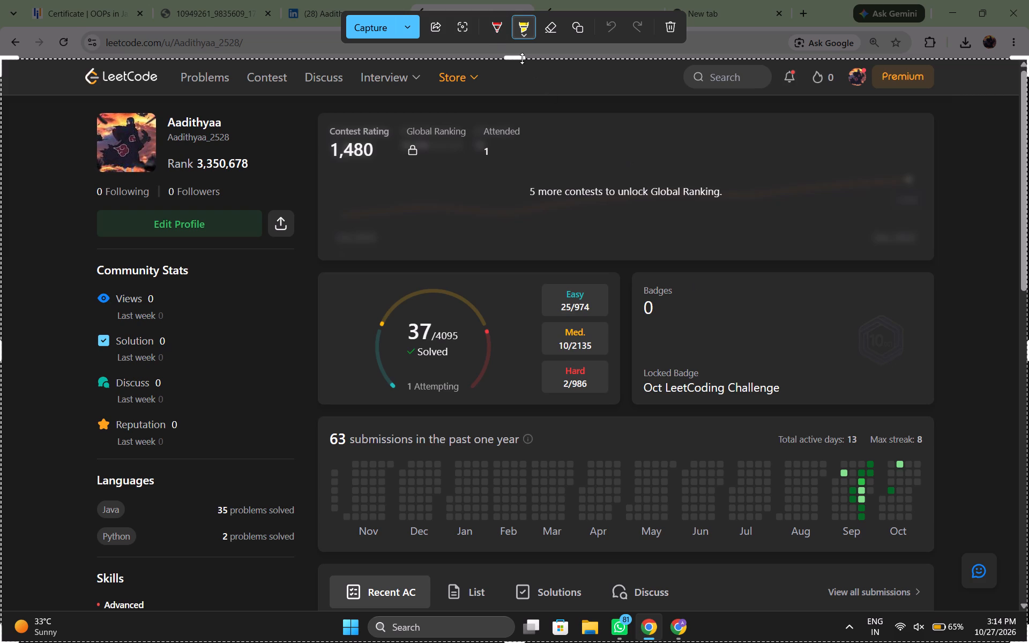
pyautogui.click(371, 25)
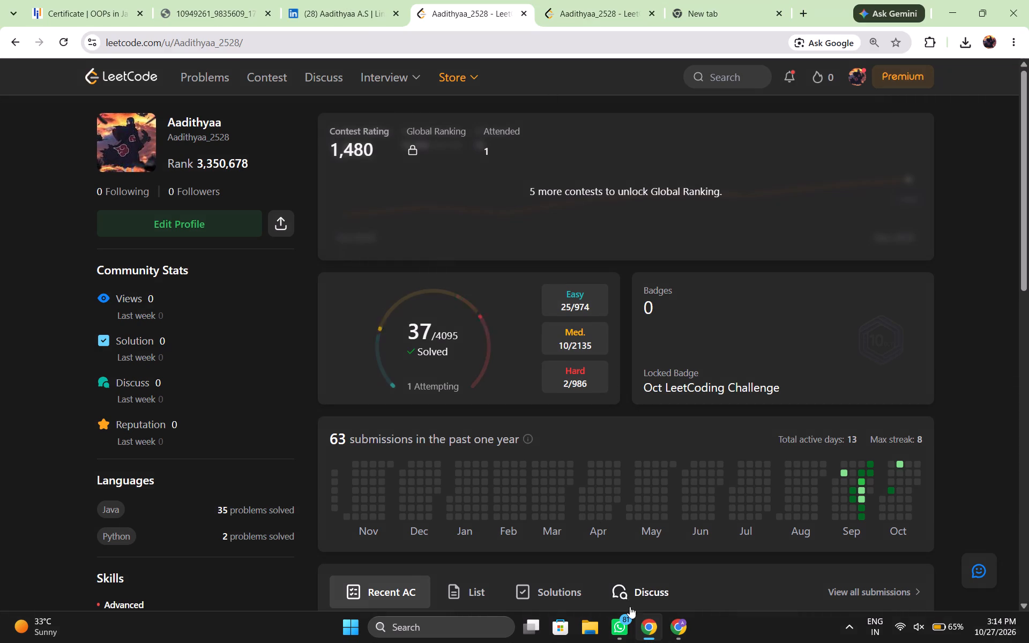
# Open the java folder in Google Drive and try to paste the LeetCode profile screenshot into it.
pyautogui.click(673, 642)
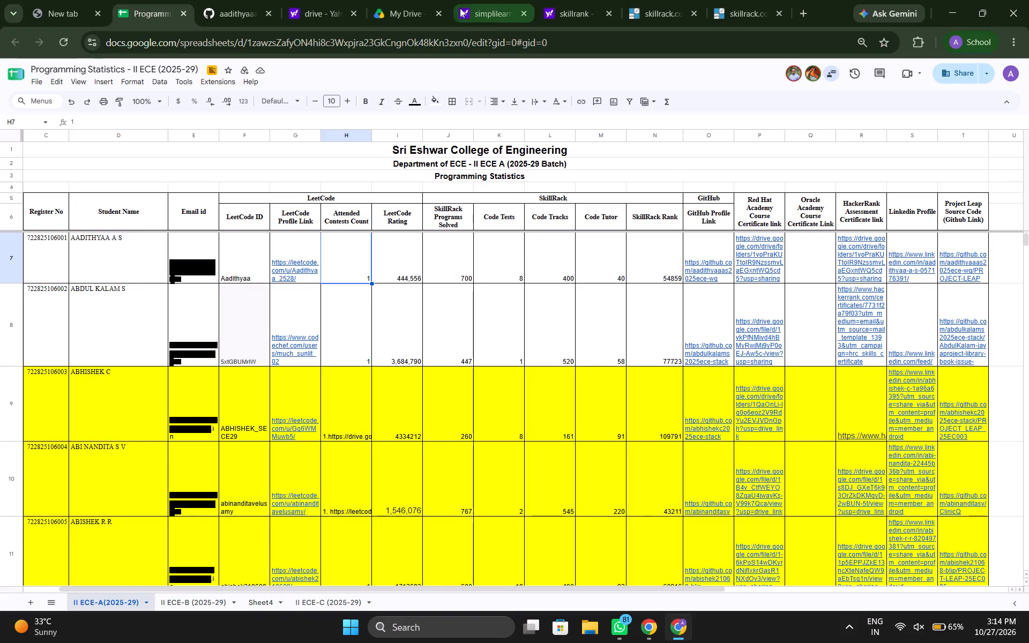
pyautogui.click(397, 0)
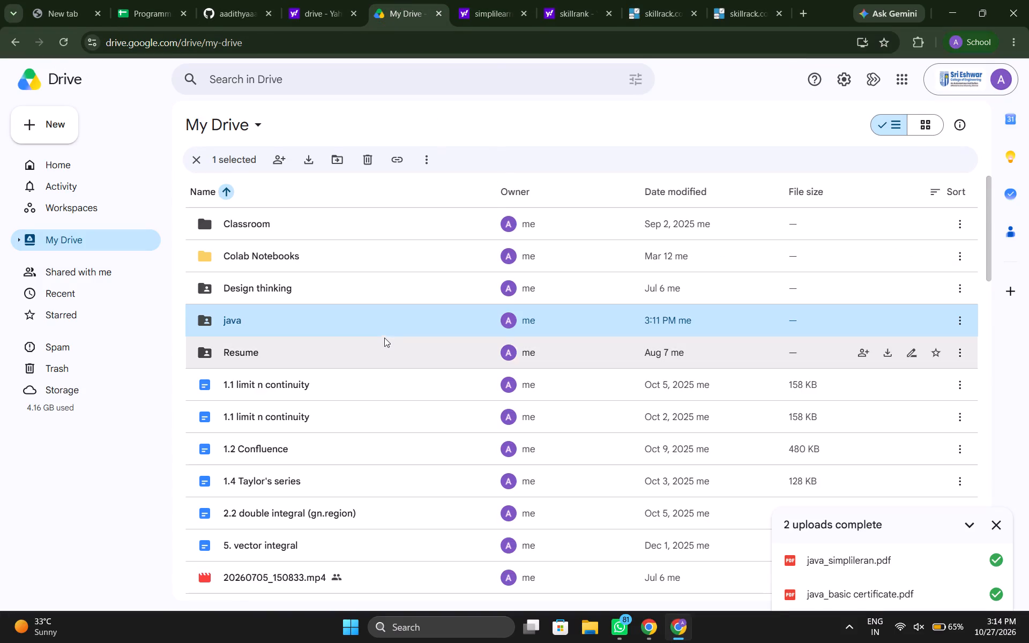
pyautogui.doubleClick(383, 326)
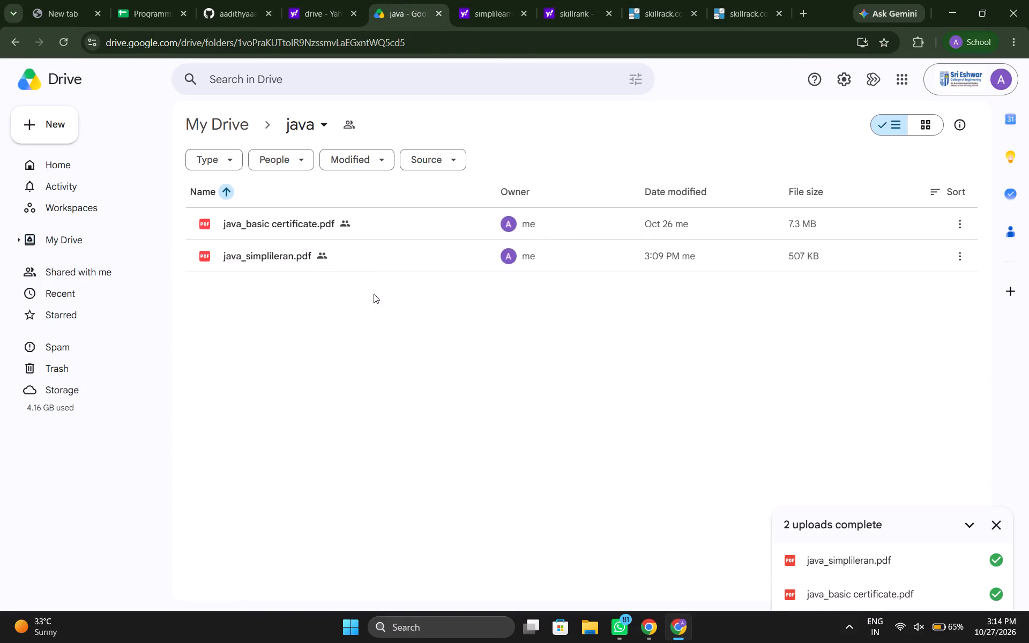
pyautogui.hotkey('ctrl', 'v')
pyautogui.click(393, 300)
pyautogui.rightClick(393, 300)
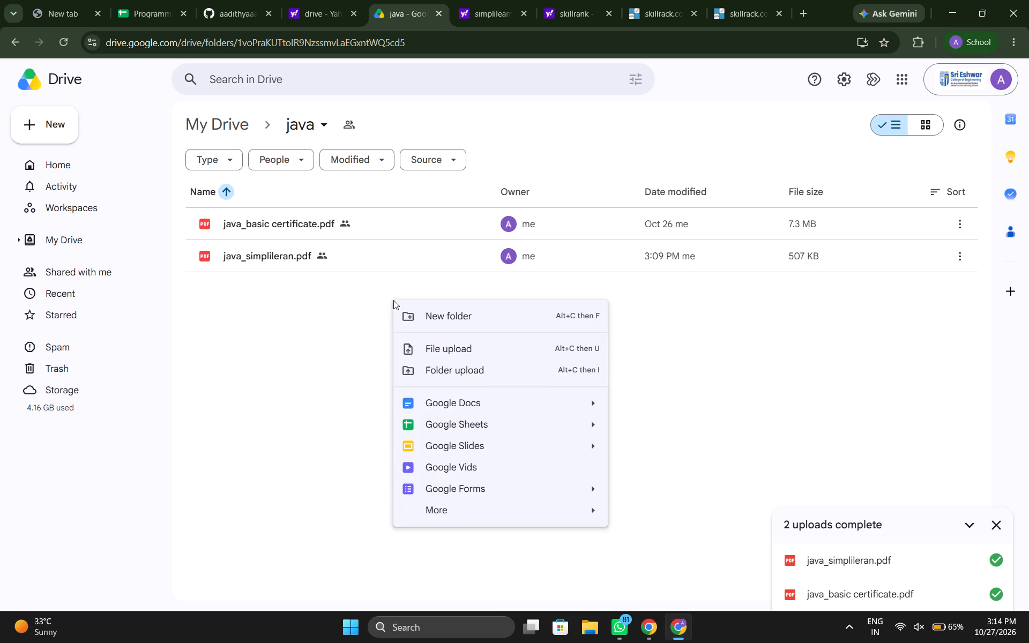
pyautogui.click(430, 355)
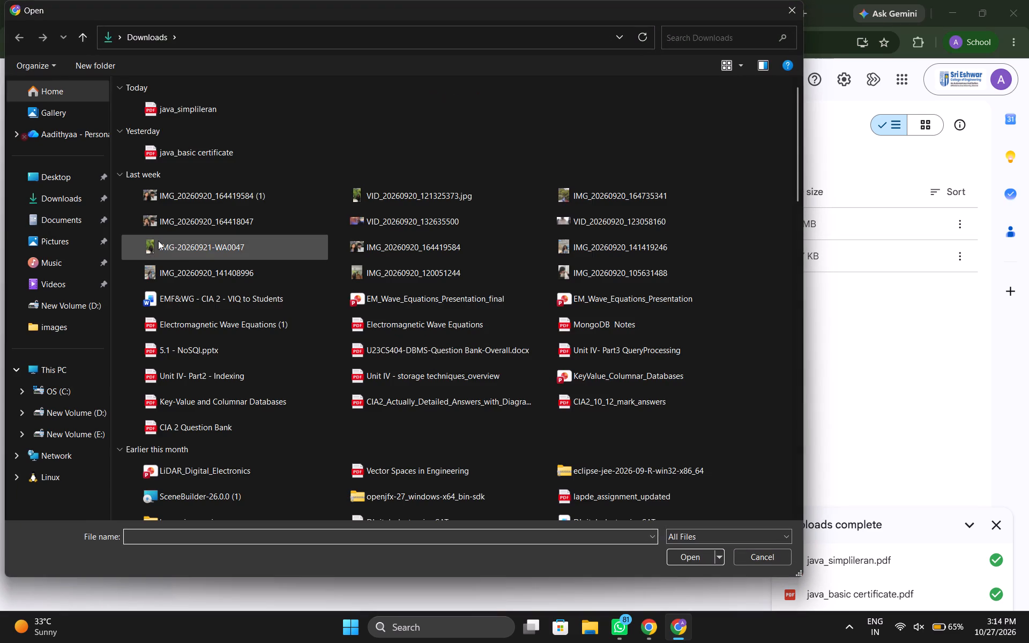
pyautogui.click(64, 240)
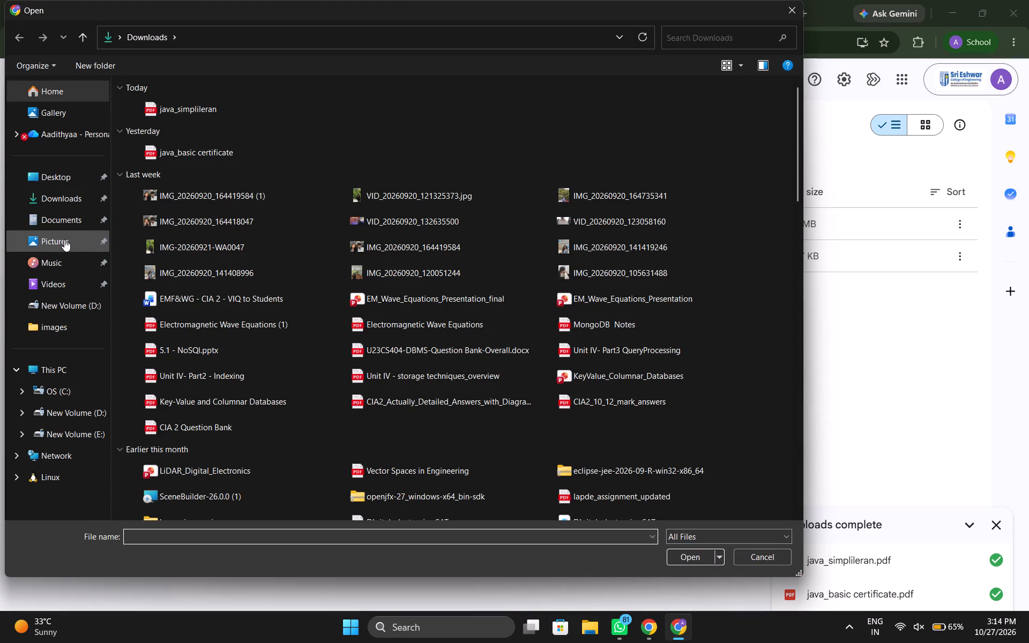
pyautogui.doubleClick(211, 147)
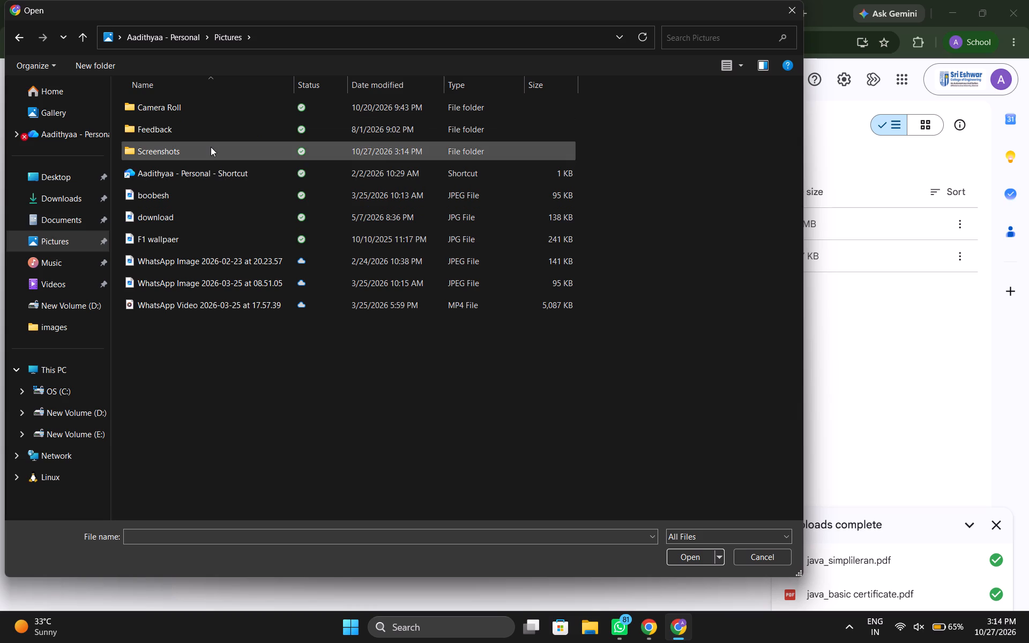
pyautogui.scroll(-20, 289, 333)
pyautogui.scroll(-20, 289, 333)
pyautogui.scroll(-20, 289, 333)
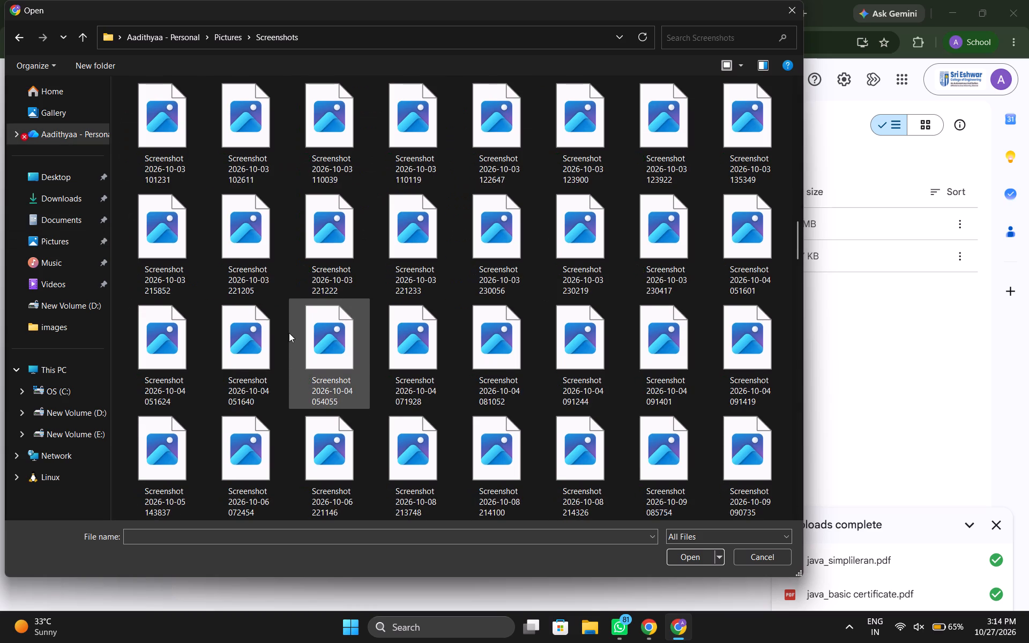
pyautogui.scroll(-20, 289, 333)
pyautogui.scroll(-20, 289, 333)
pyautogui.scroll(-20, 289, 333)
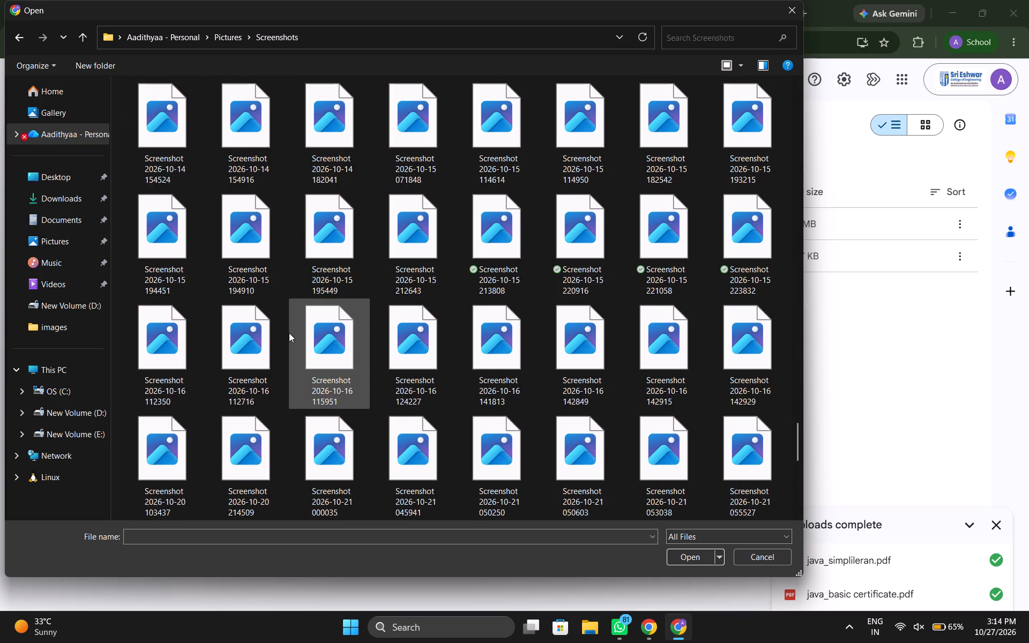
pyautogui.scroll(-20, 289, 333)
pyautogui.scroll(-20, 289, 333)
pyautogui.scroll(-20, 289, 333)
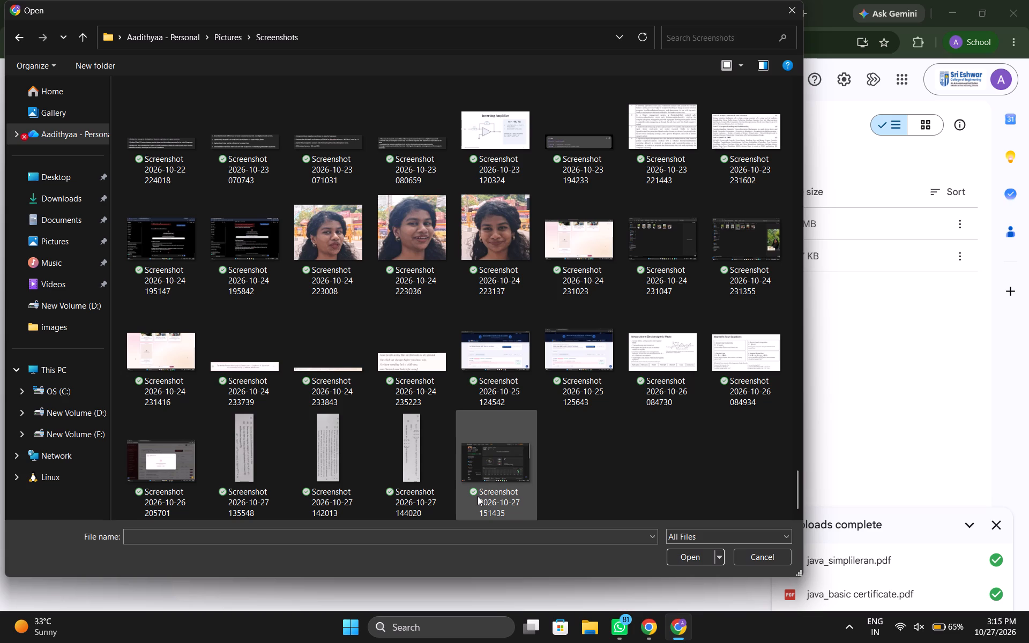
pyautogui.click(478, 496)
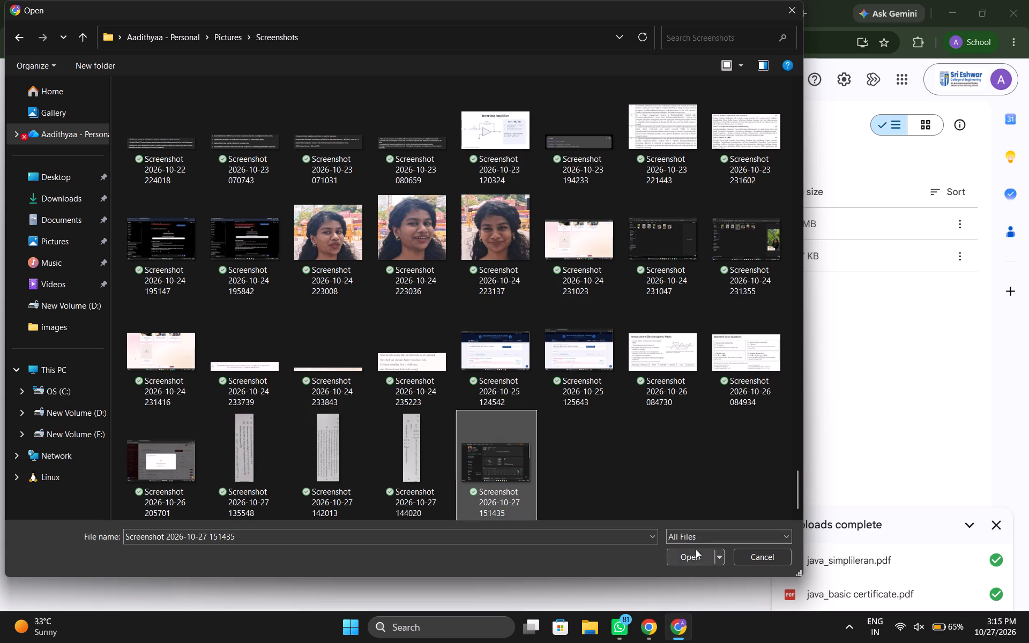
pyautogui.click(691, 554)
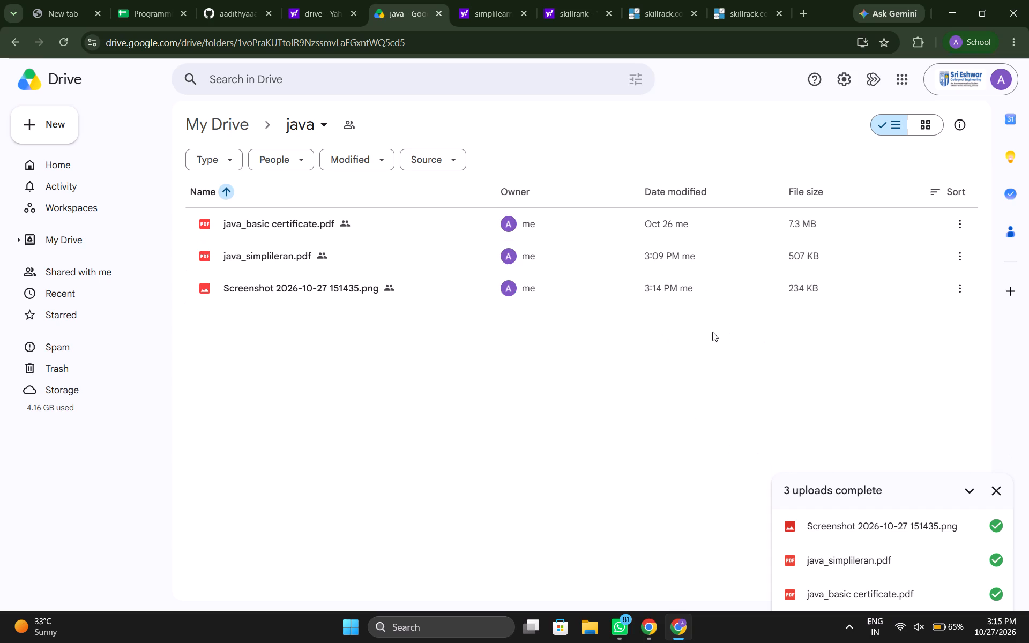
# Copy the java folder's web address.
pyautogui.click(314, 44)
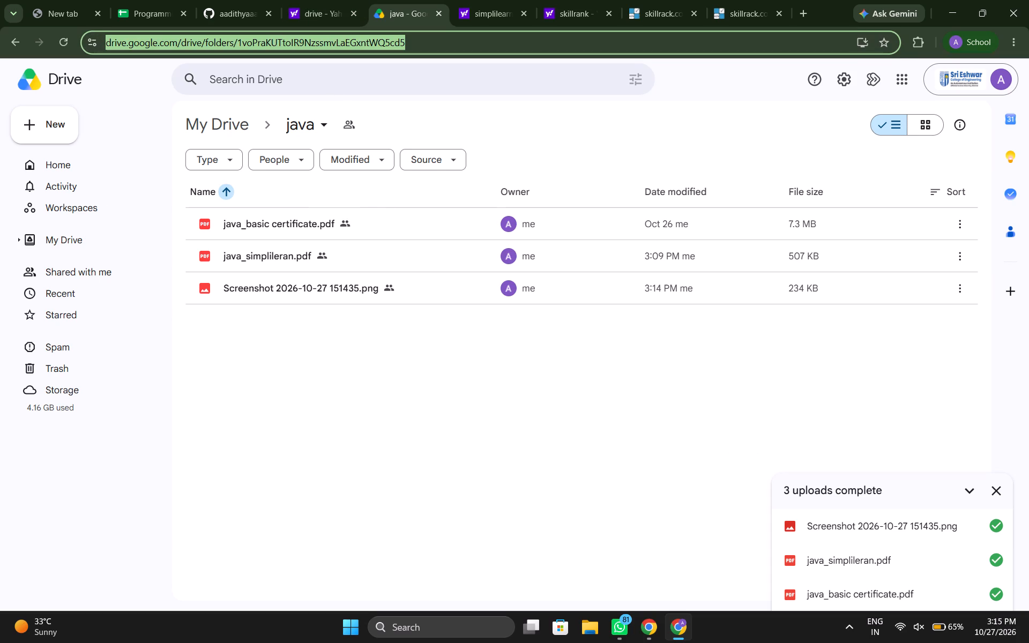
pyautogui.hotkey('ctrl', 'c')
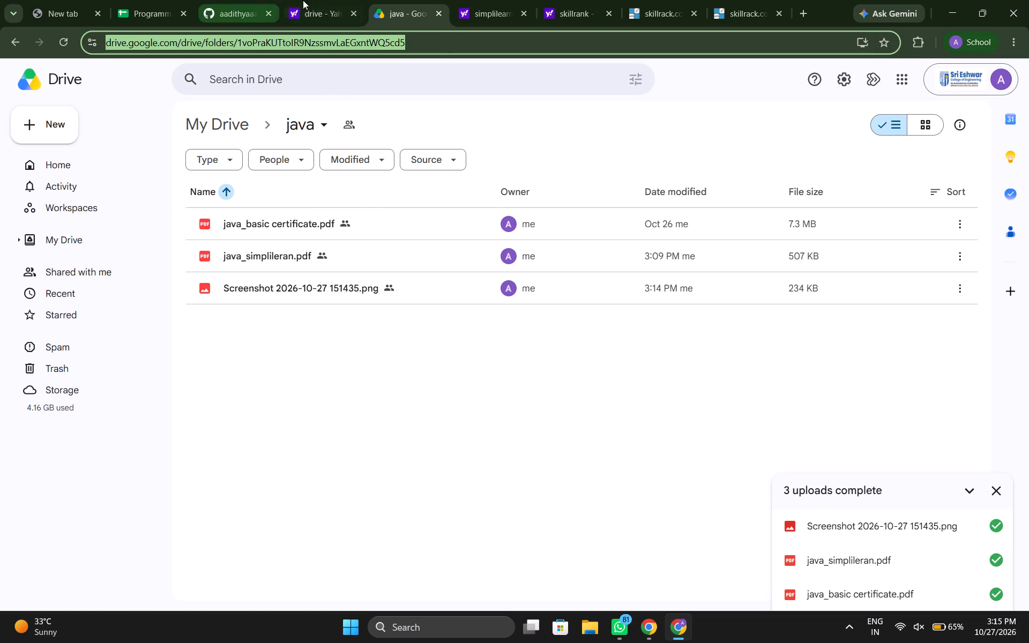
# Rename the uploaded screenshot in the java folder as leetcode_contest.png.
pyautogui.click(373, 291)
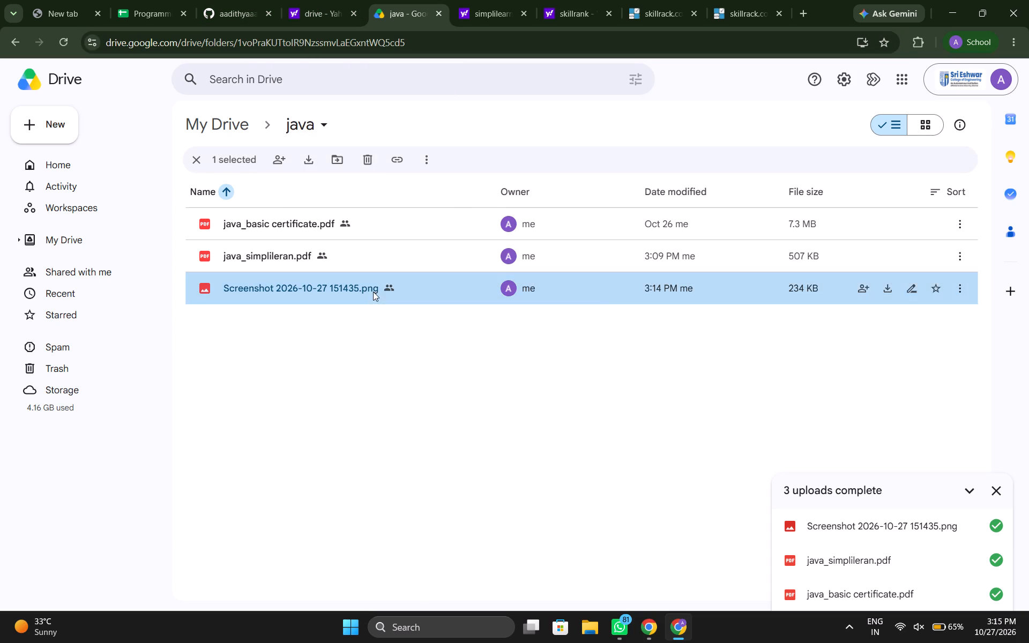
pyautogui.click(904, 297)
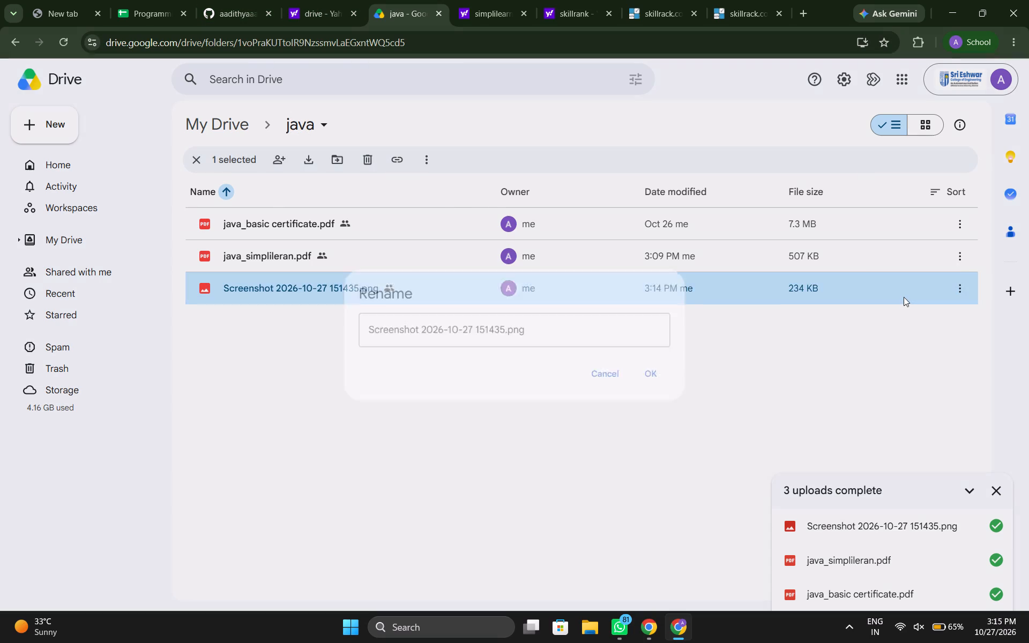
pyautogui.press('BackSpace')
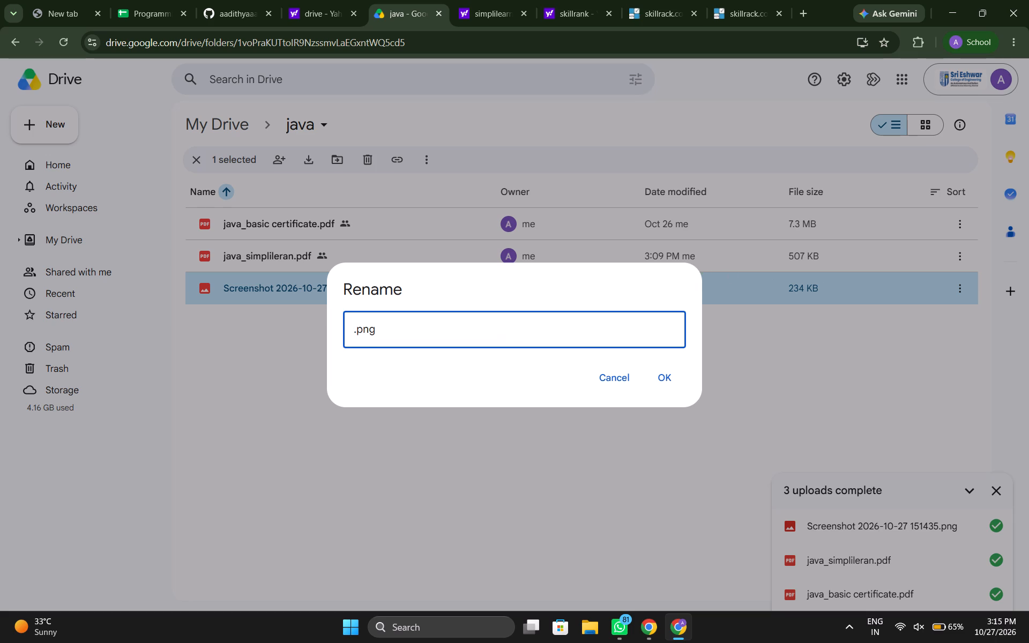
pyautogui.write('leetcode')
pyautogui.write('_contest')
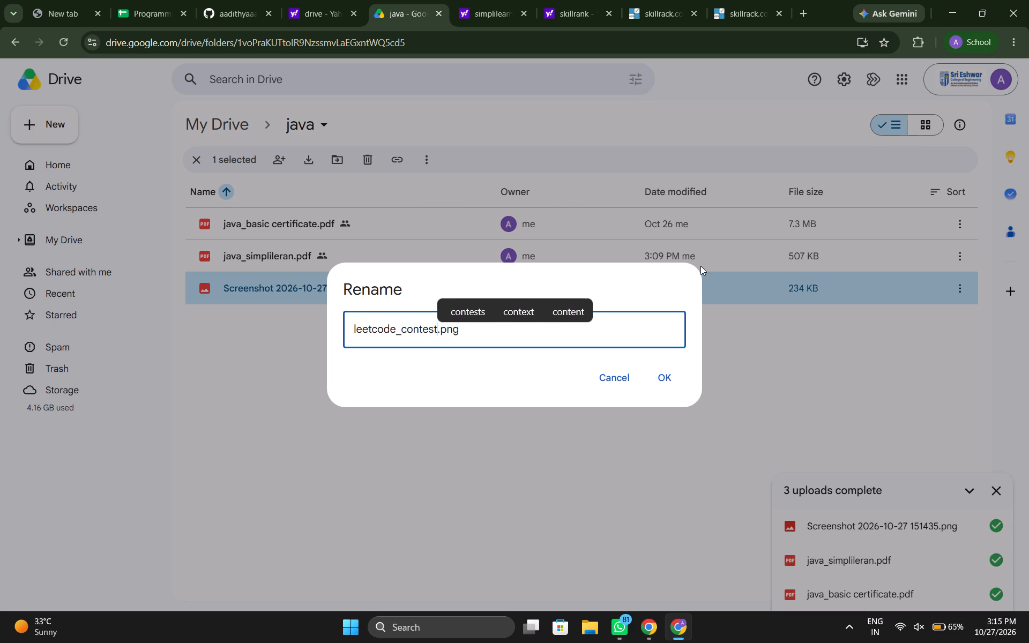
pyautogui.press('Return')
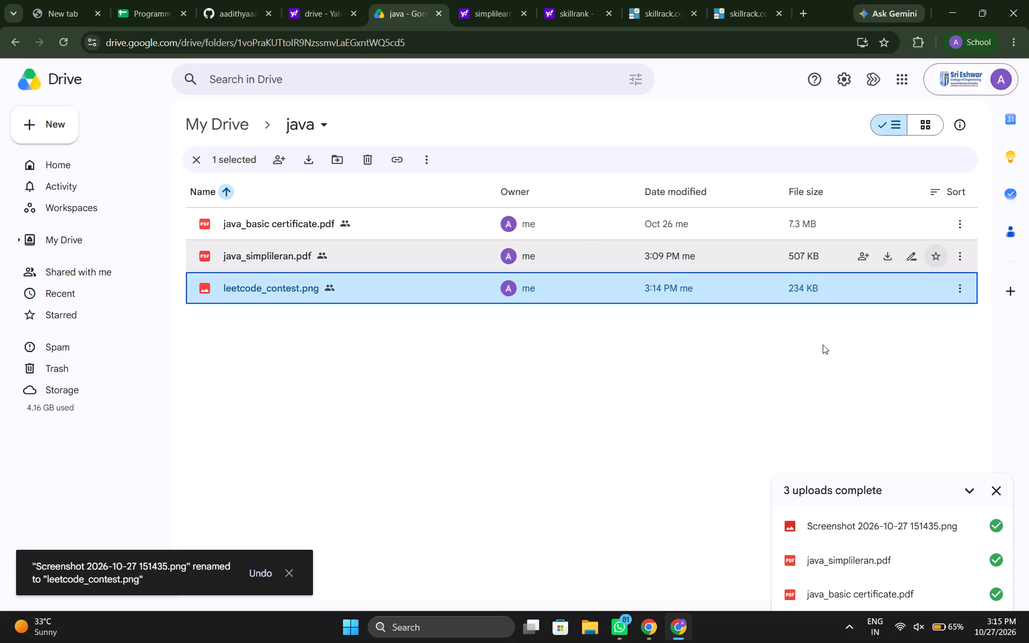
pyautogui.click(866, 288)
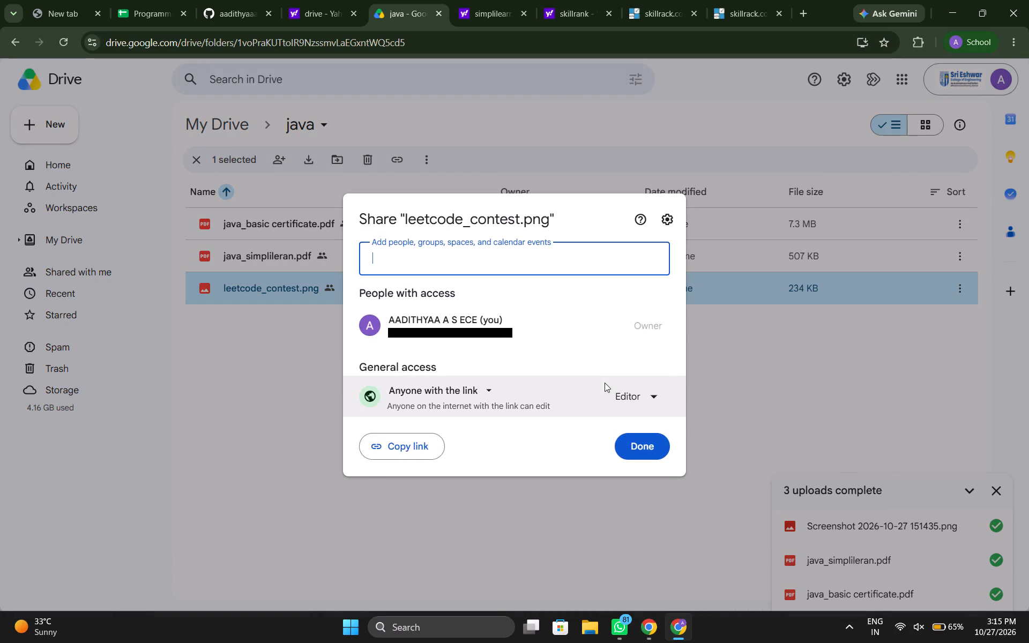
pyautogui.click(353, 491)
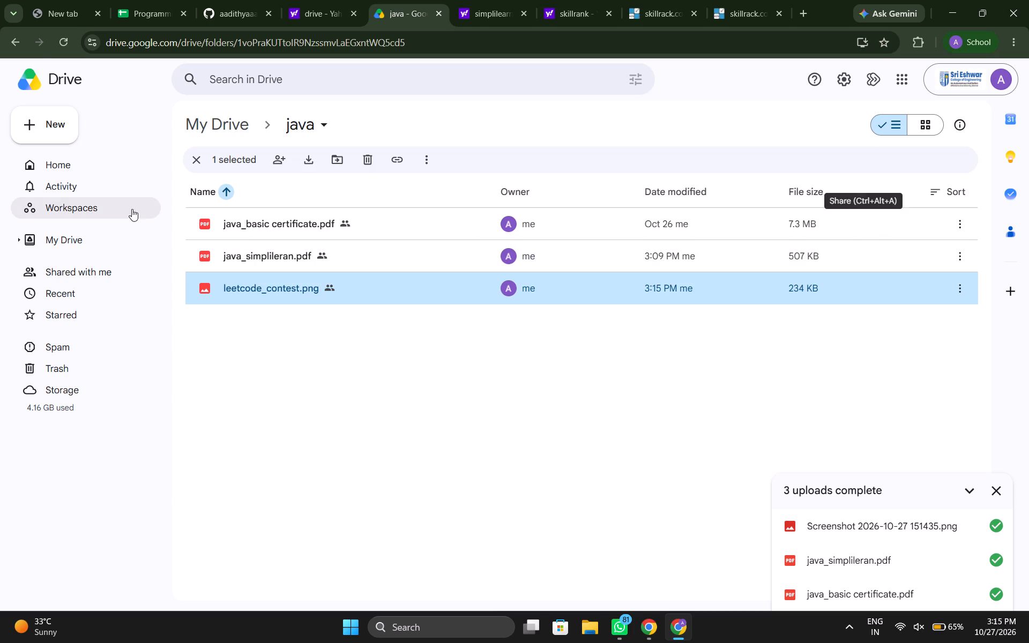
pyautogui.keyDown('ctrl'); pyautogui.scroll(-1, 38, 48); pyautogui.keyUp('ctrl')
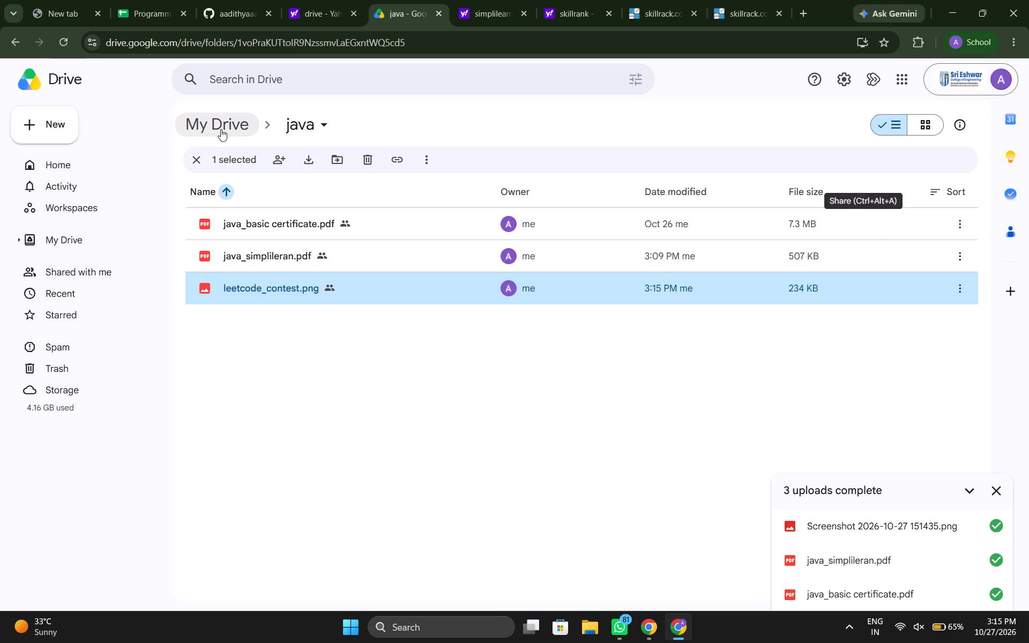
# Go up to My Drive and copy the sharing link of the java folder.
pyautogui.click(221, 129)
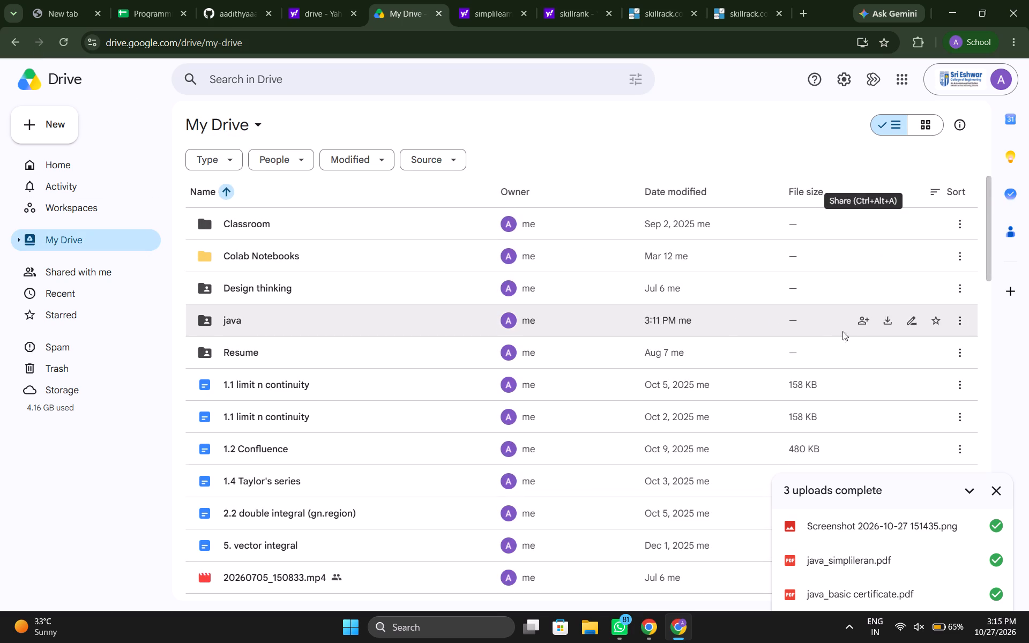
pyautogui.click(860, 322)
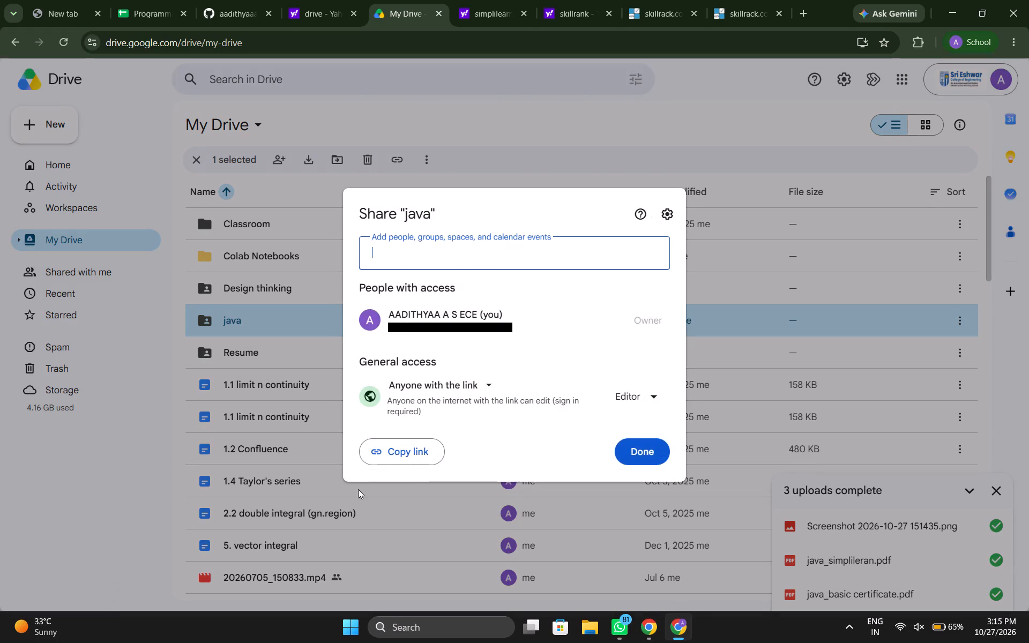
pyautogui.click(399, 459)
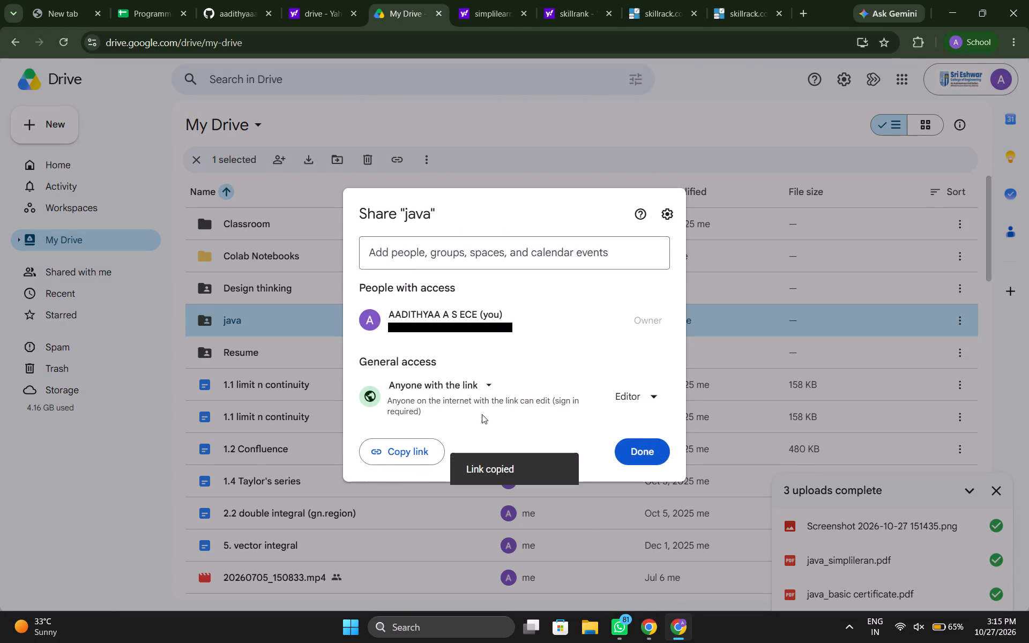
pyautogui.click(428, 440)
pyautogui.click(805, 283)
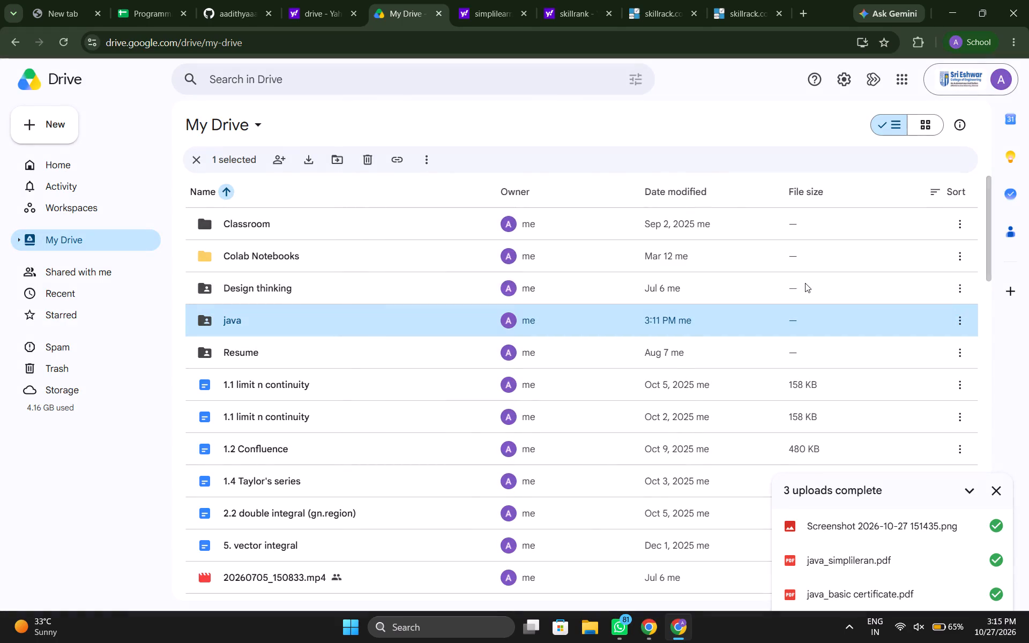
# In the Programming Statistics spreadsheet, append a comma and the copied java folder link to row 7's Attended Contests Count cell.
pyautogui.click(109, 0)
pyautogui.click(129, 3)
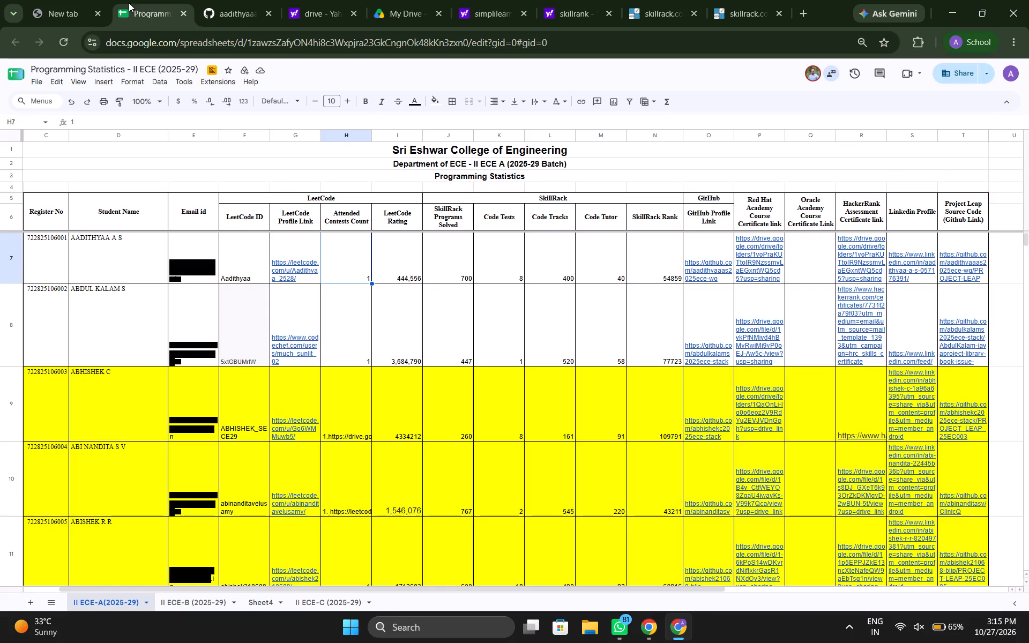
pyautogui.click(347, 271)
pyautogui.doubleClick(347, 271)
pyautogui.press(',')
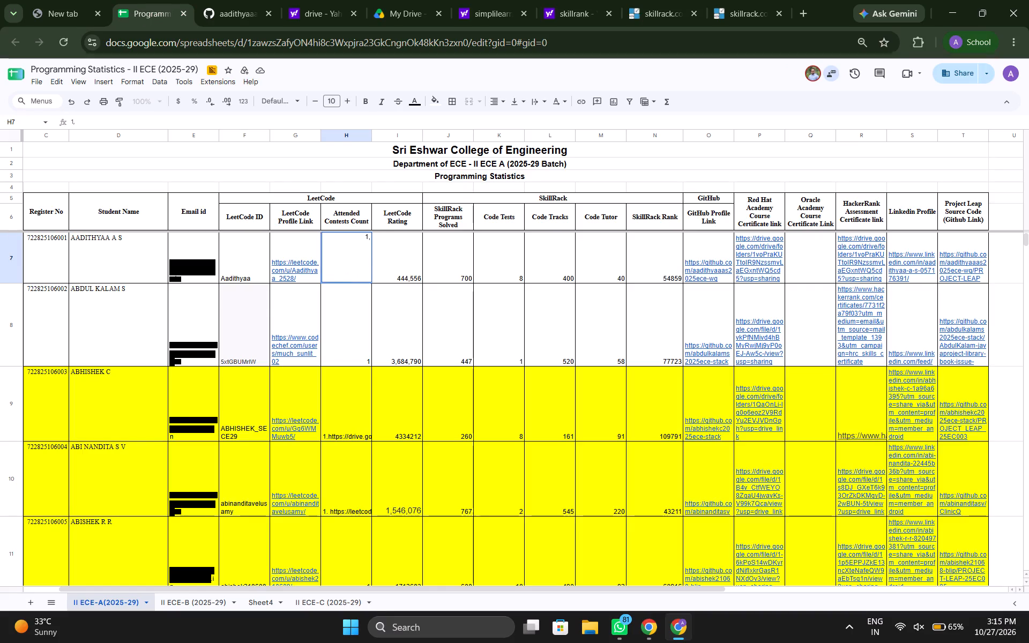
pyautogui.hotkey('ctrl', 'v')
pyautogui.press('Return')
pyautogui.press('Return')
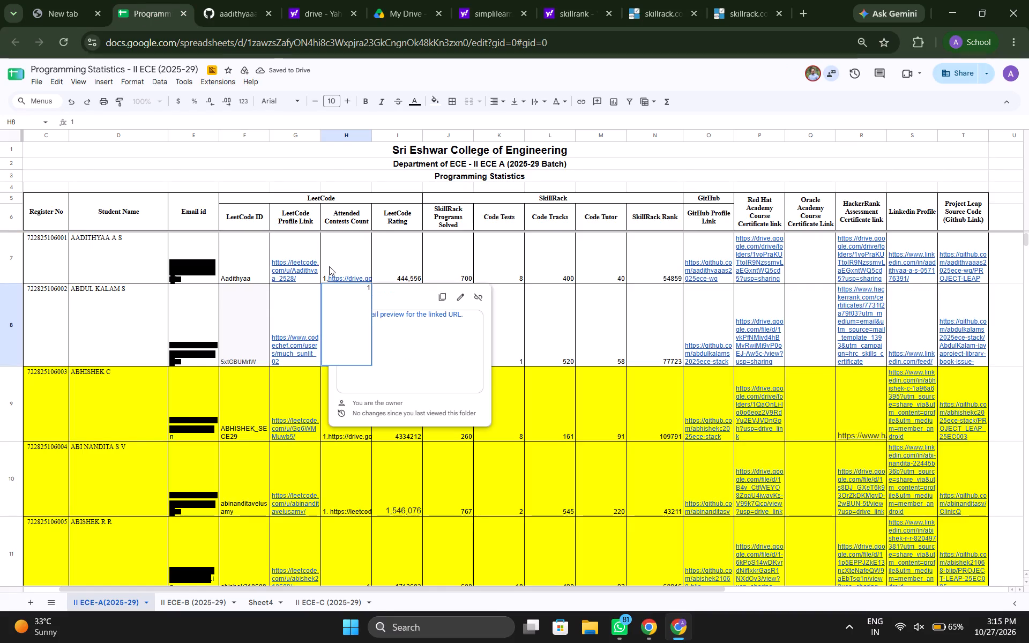
pyautogui.click(650, 270)
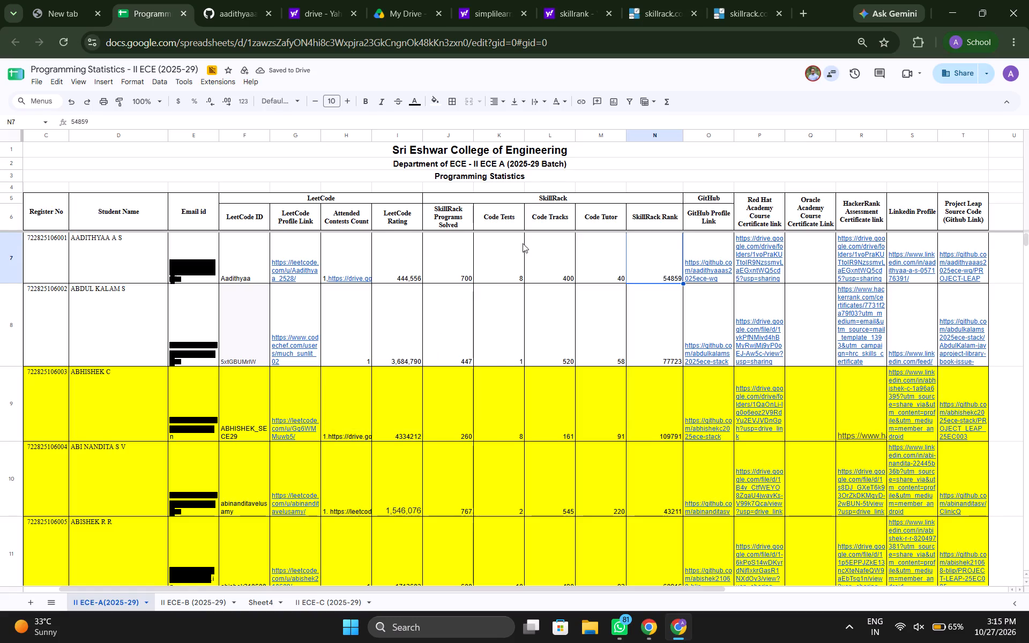
# Set row 7's SkillRack Programs Solved cell to 645, consulting the student's SkillRack profile for the programs solved figure.
pyautogui.click(520, 243)
pyautogui.click(542, 245)
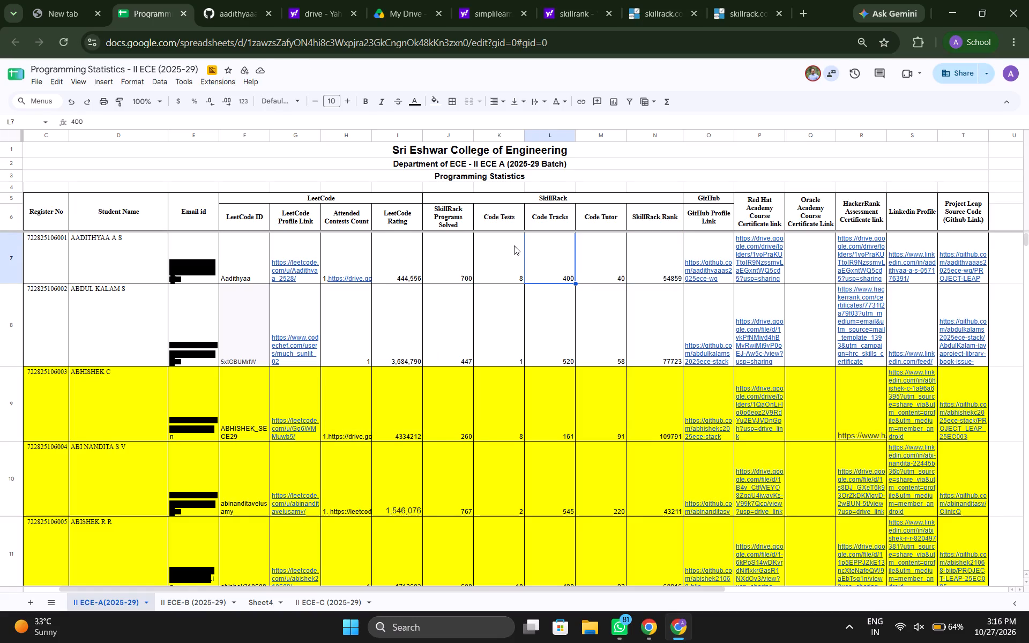
pyautogui.click(514, 245)
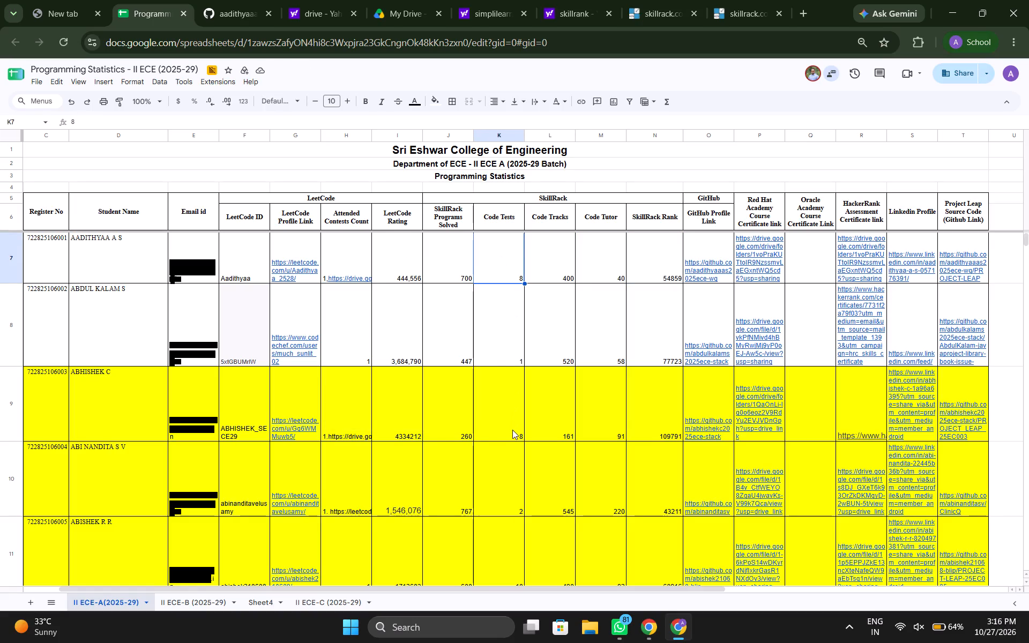
pyautogui.click(450, 250)
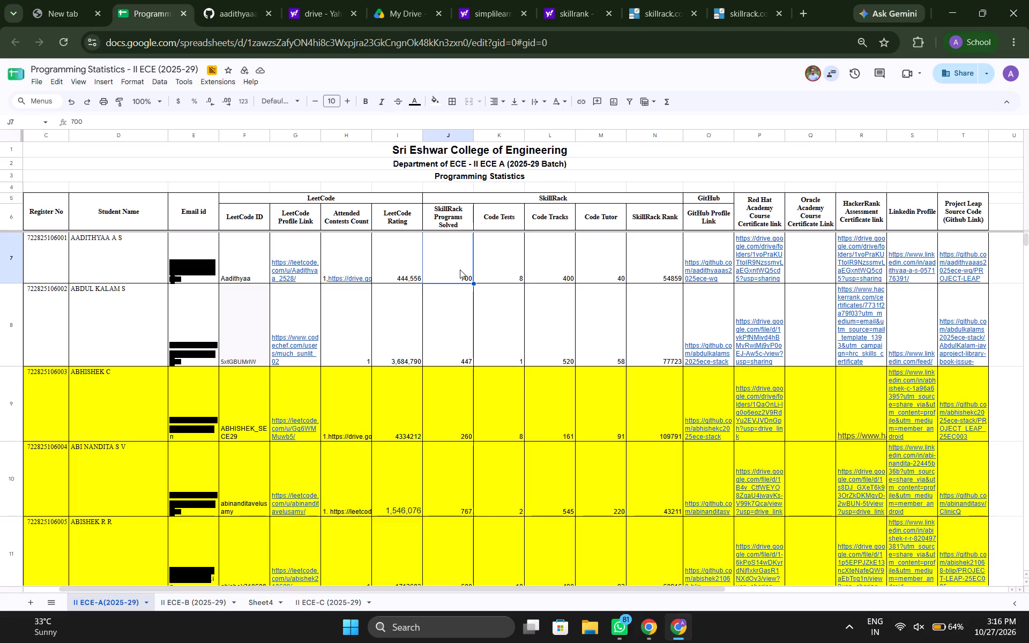
pyautogui.click(460, 270)
pyautogui.press('BackSpace')
pyautogui.press('6')
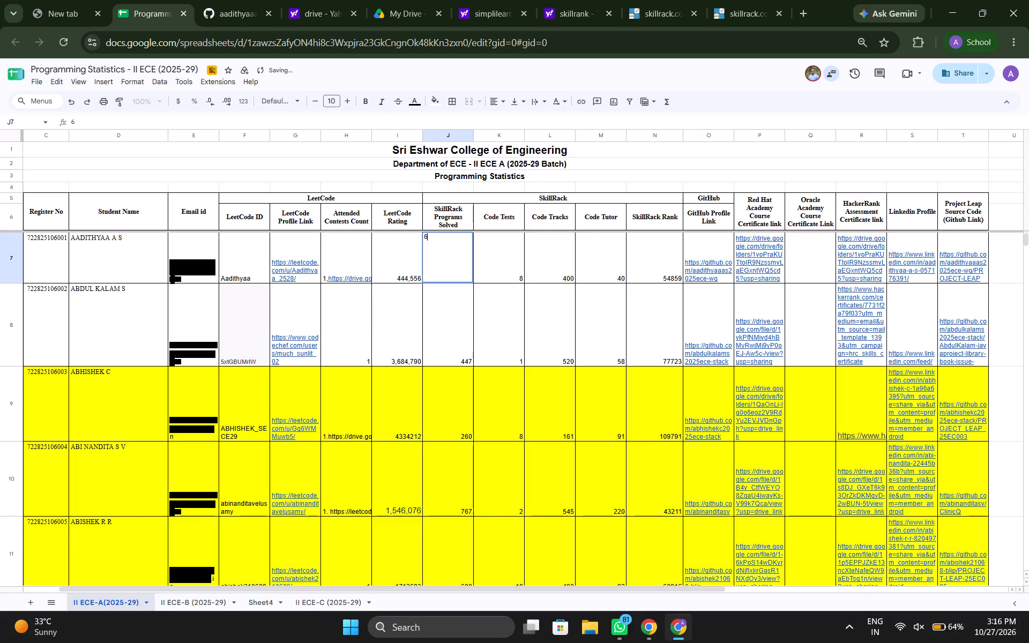
pyautogui.click(693, 0)
pyautogui.click(742, 0)
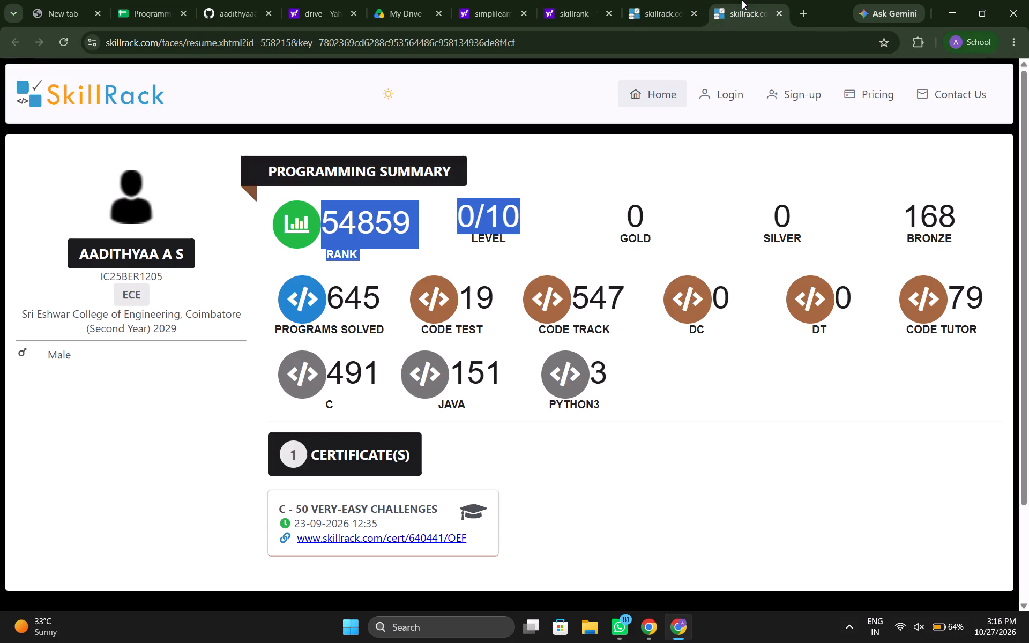
pyautogui.click(217, 0)
pyautogui.click(158, 0)
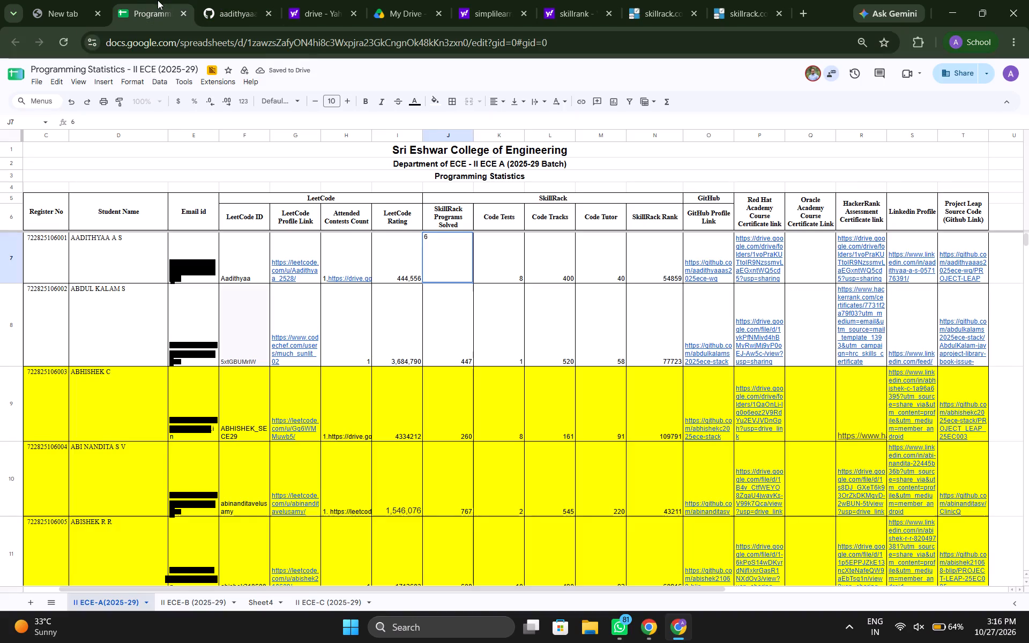
pyautogui.write('45')
pyautogui.scroll(-1, 489, 345)
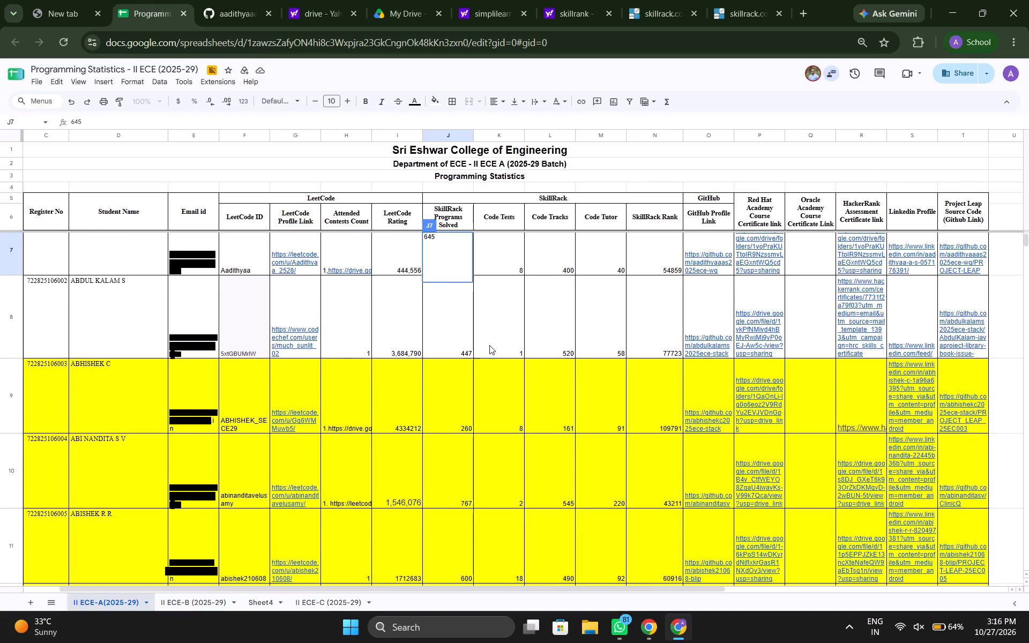
pyautogui.scroll(-1, 489, 345)
pyautogui.press('Return')
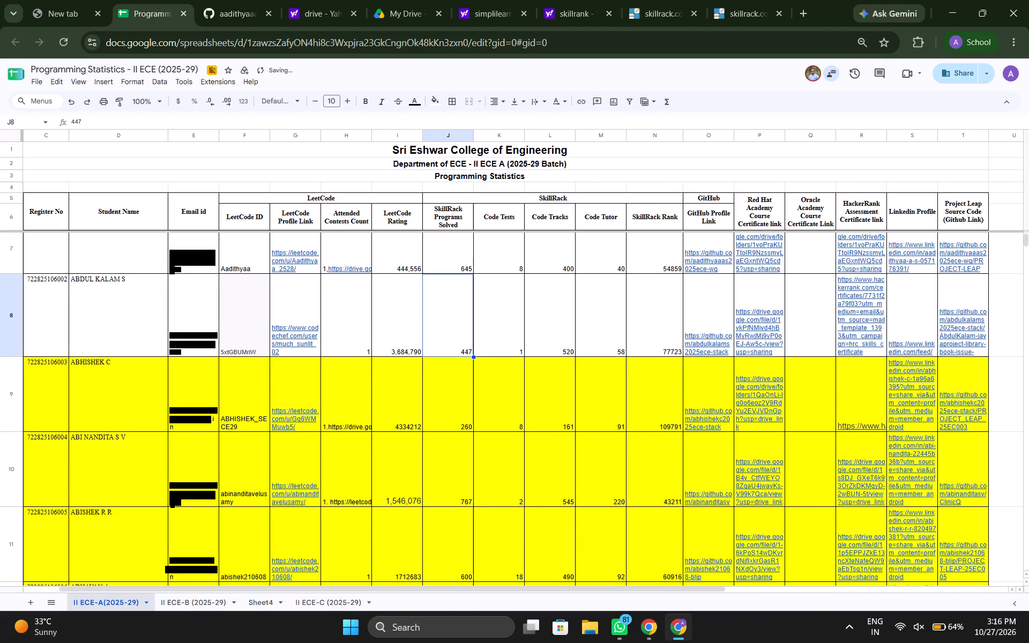
# Look through the other students' LeetCode and SkillRack entries further down the II ECE-A sheet.
pyautogui.scroll(-5, 674, 184)
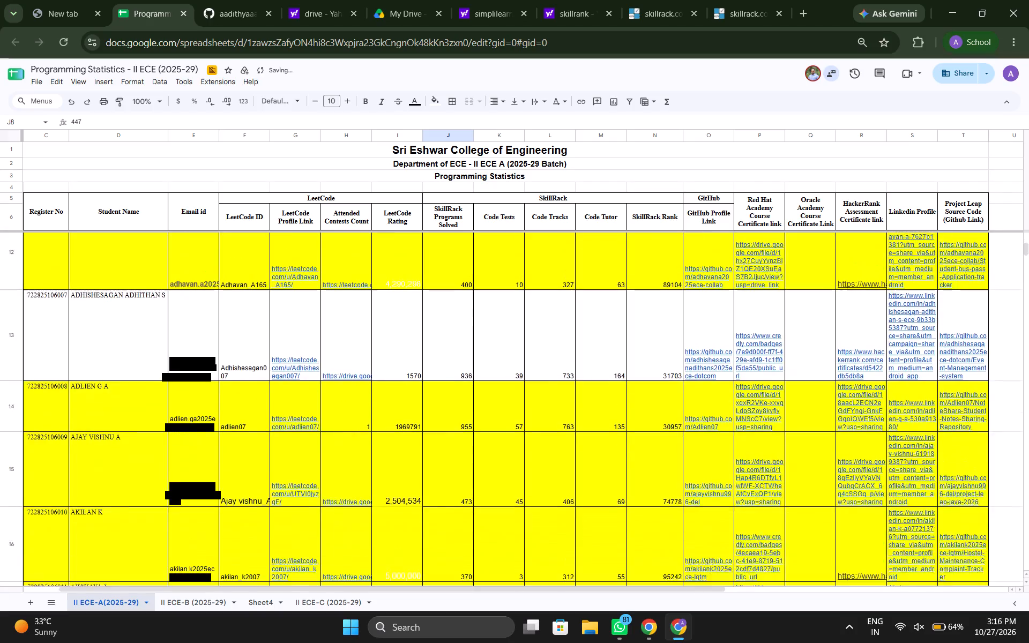
pyautogui.scroll(-2, 674, 184)
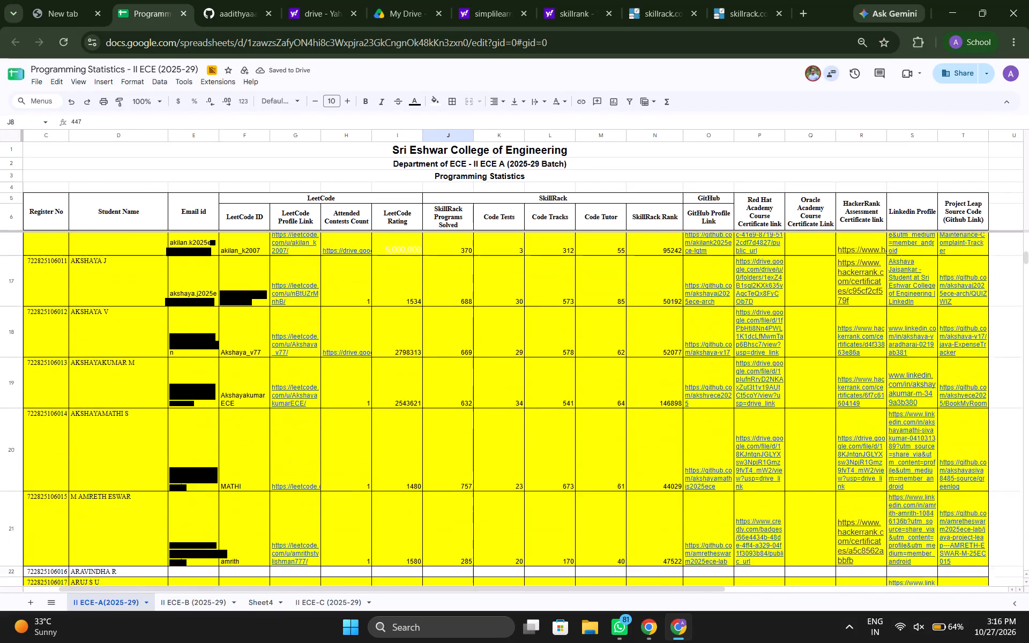
pyautogui.scroll(-3, 674, 184)
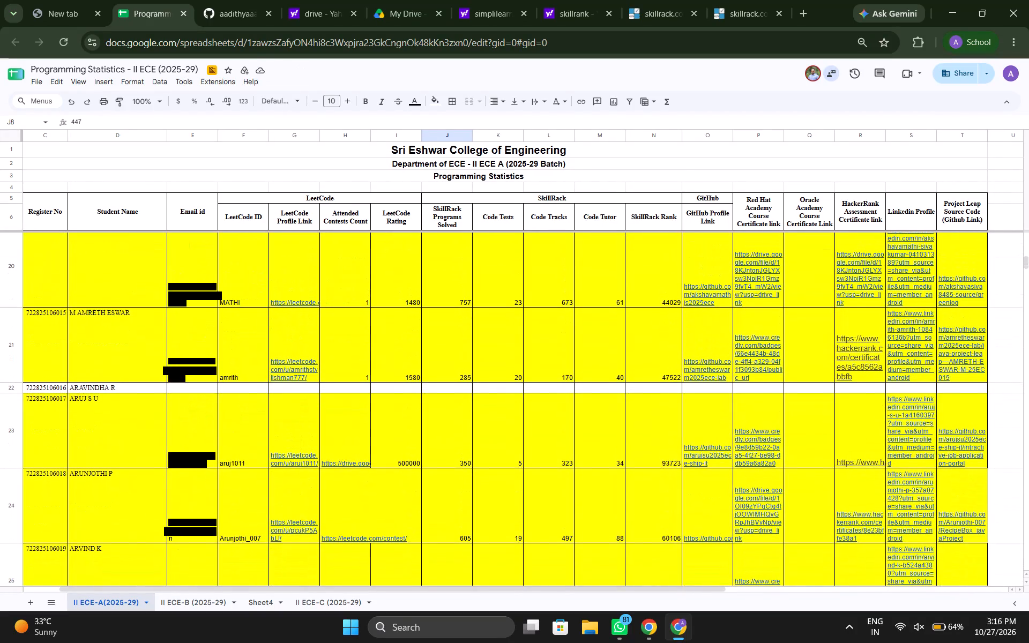
pyautogui.scroll(-4, 674, 184)
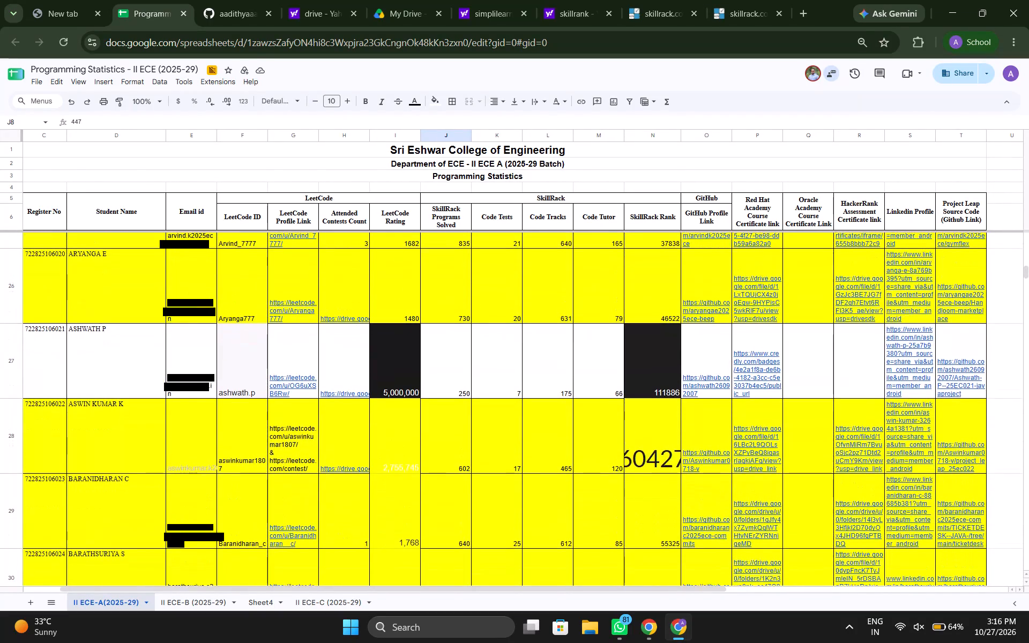
pyautogui.scroll(-1, 674, 184)
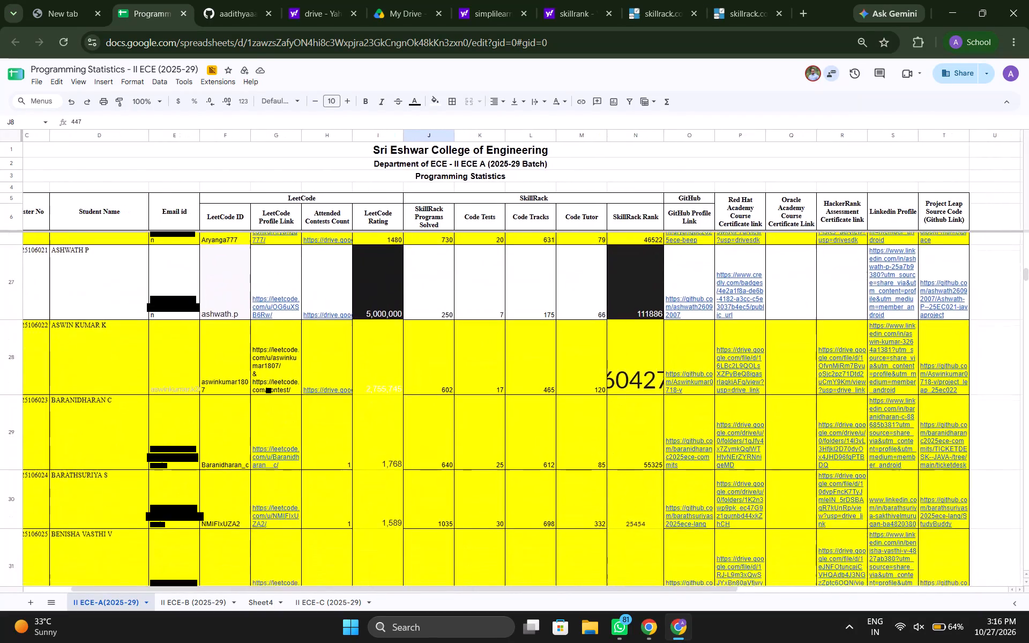